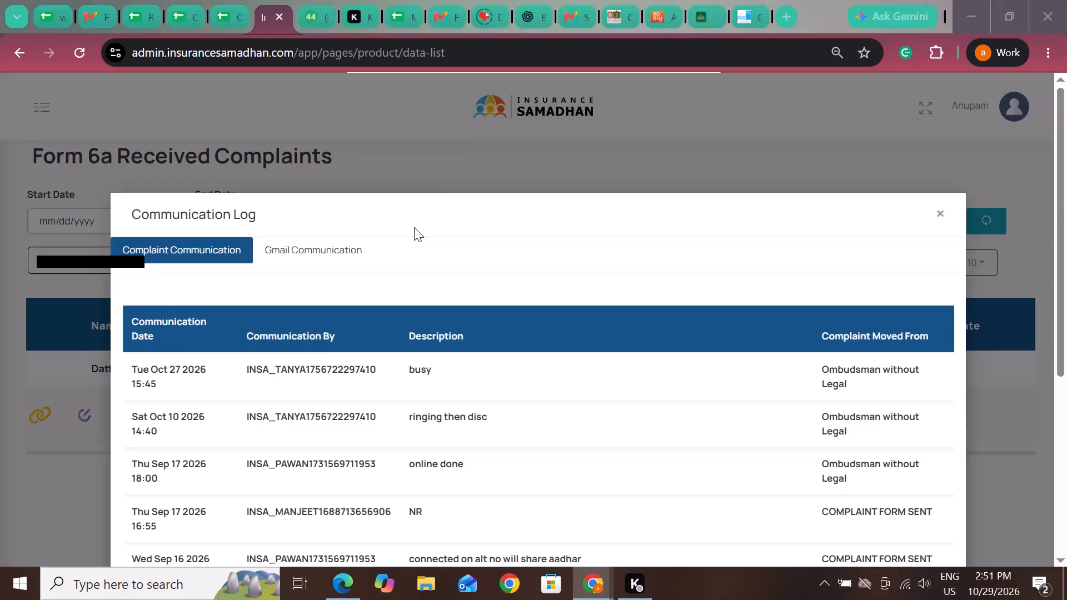
Switch from the complaint's communication log to the Smartflo Live Calls page.
scroll(512, 171, "up", 4)
left_click_drag(510, 161, 518, 139)
left_click(671, 22)
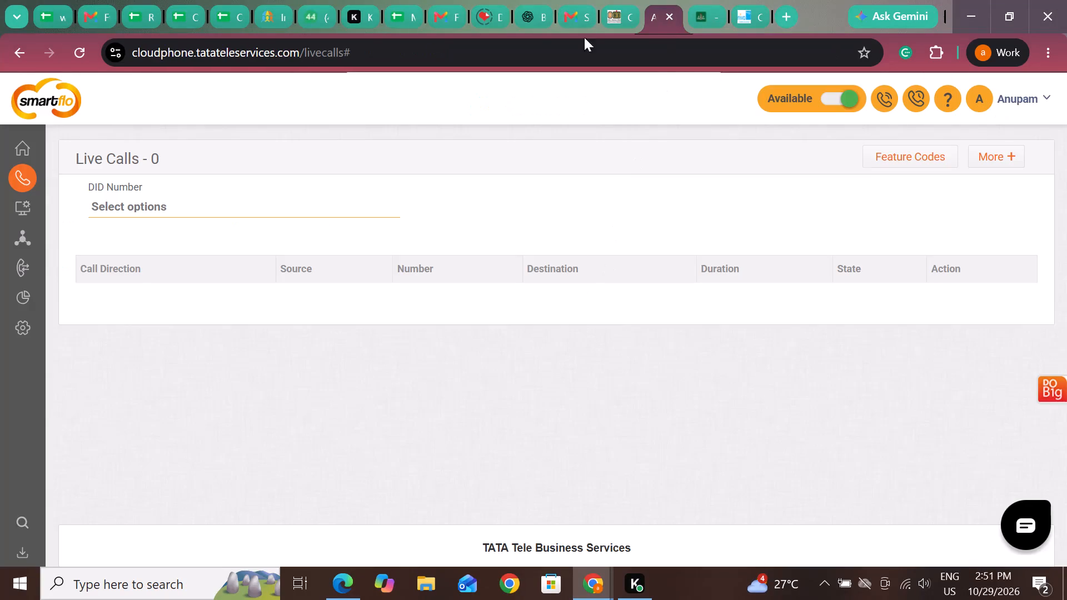
Check the additional incoming and click-to-call statistics on the Live Calls page.
left_click(1009, 157)
left_click(1009, 157)
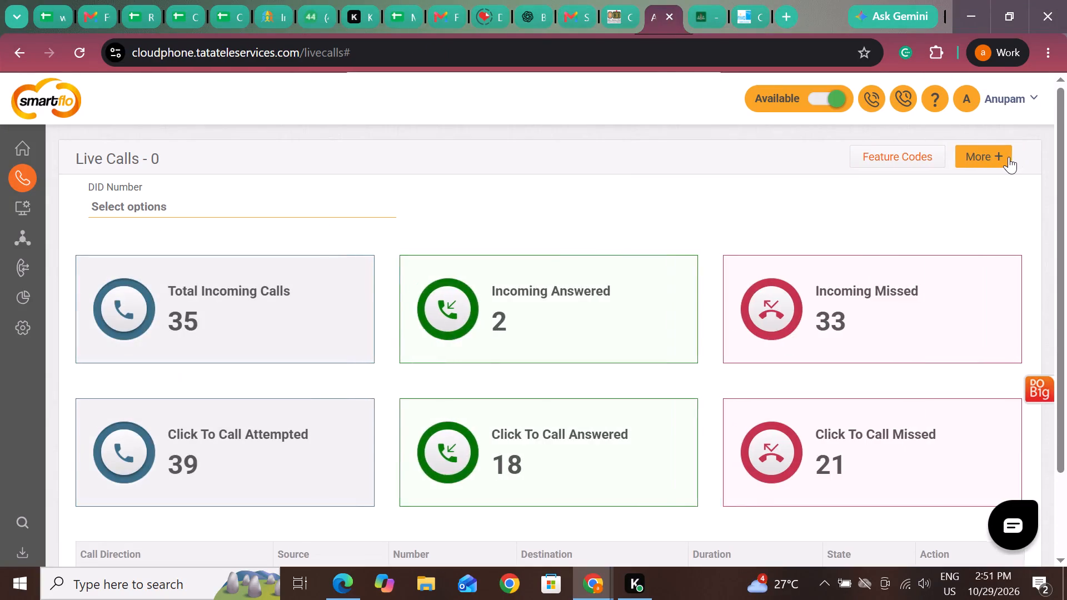
scroll(587, 172, "down", 1)
scroll(265, 342, "up", 6)
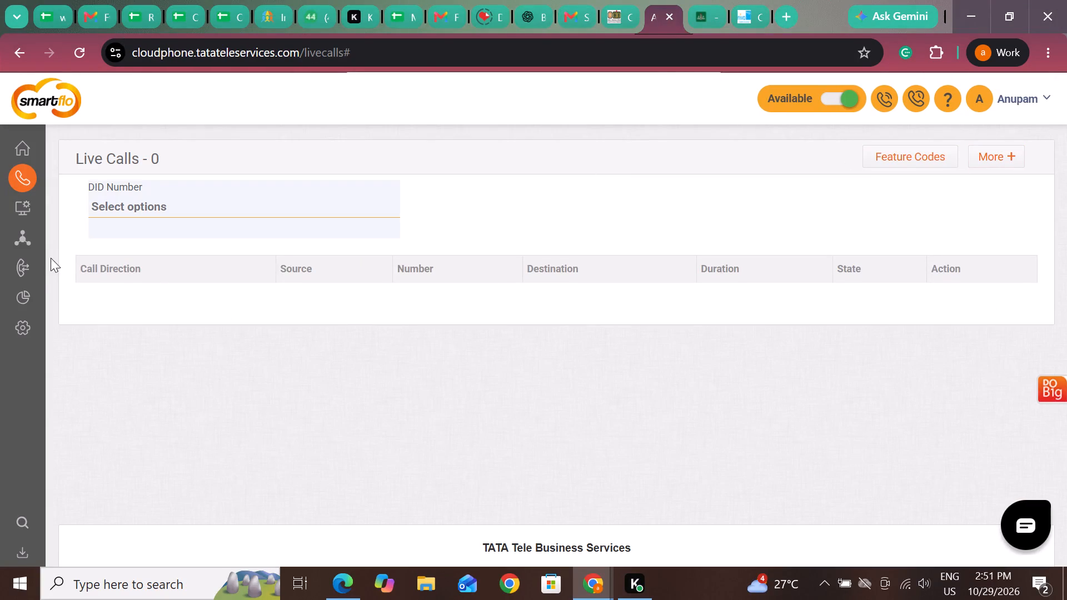
Go to the call logs and open the old Call Detail Records (CDR) page from there.
left_click(33, 267)
left_click(549, 415)
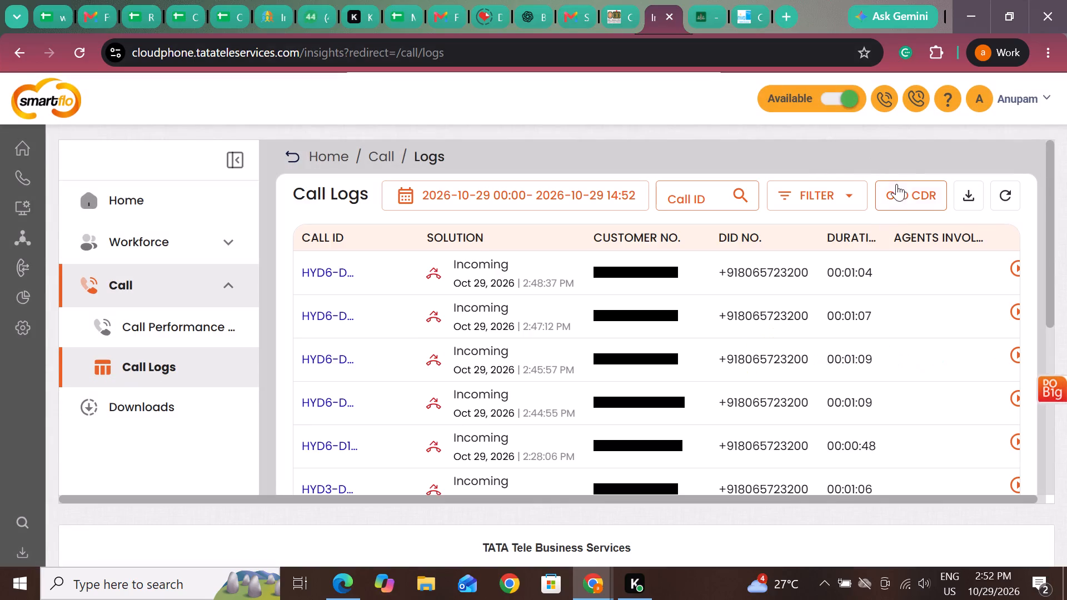
left_click(901, 183)
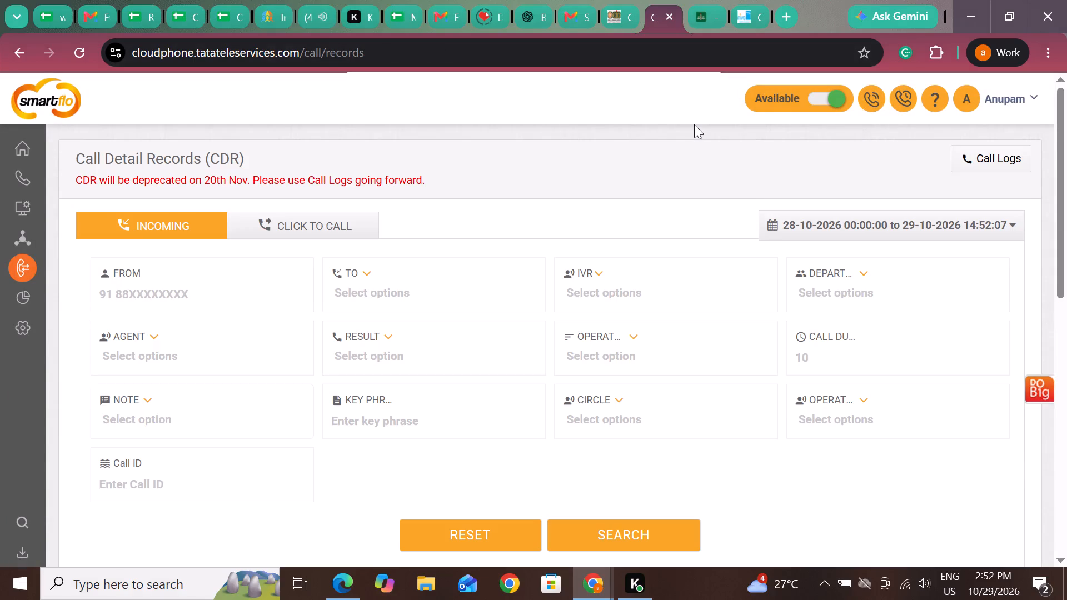
Open the date range selection for the incoming call detail records.
left_click(773, 223)
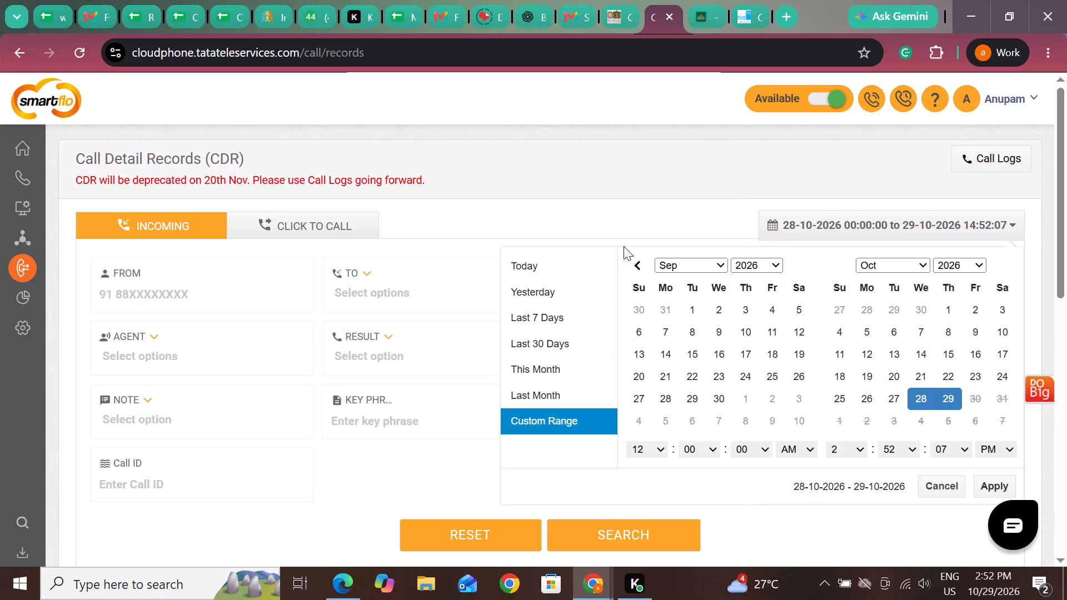
Set the call detail records' date range to Today and look through the click-to-call records.
left_click_drag(570, 263, 565, 263)
left_click(342, 234)
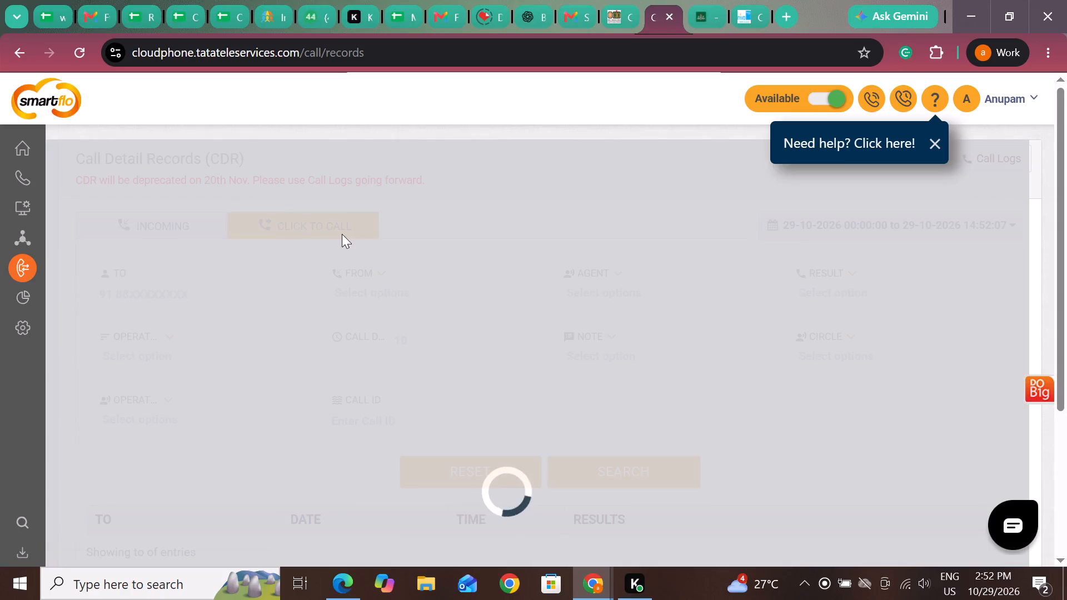
scroll(342, 234, "down", 7)
scroll(342, 236, "up", 5)
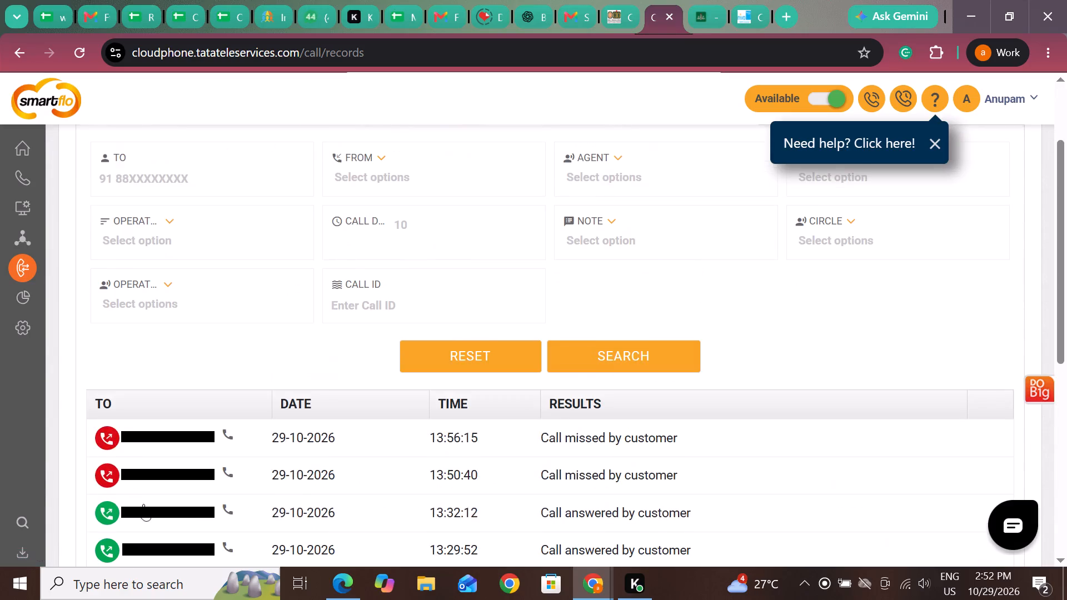
scroll(141, 499, "up", 4)
left_click(132, 24)
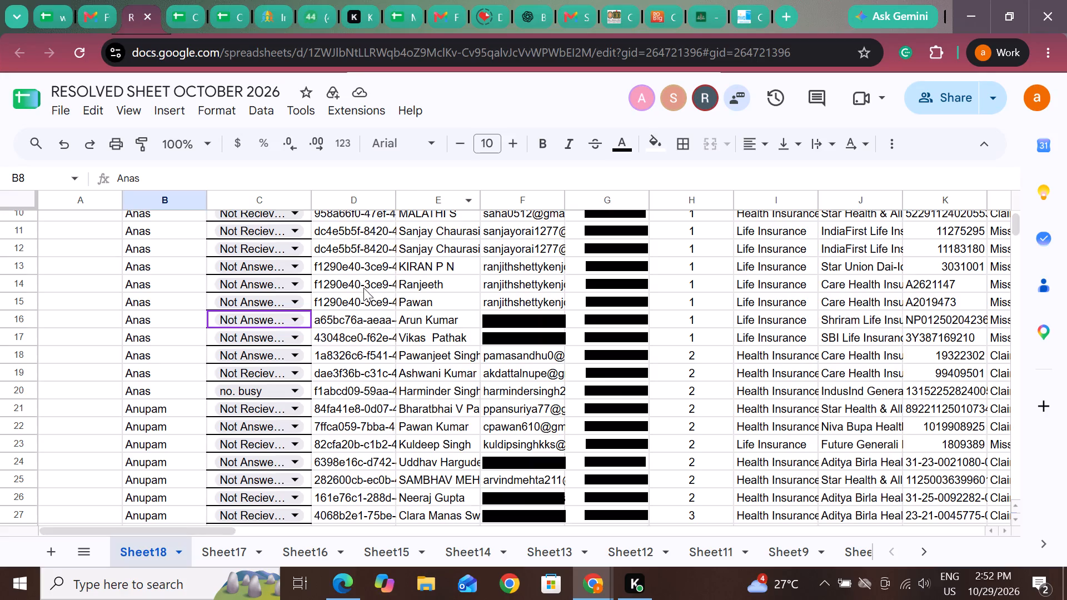
left_click(148, 18)
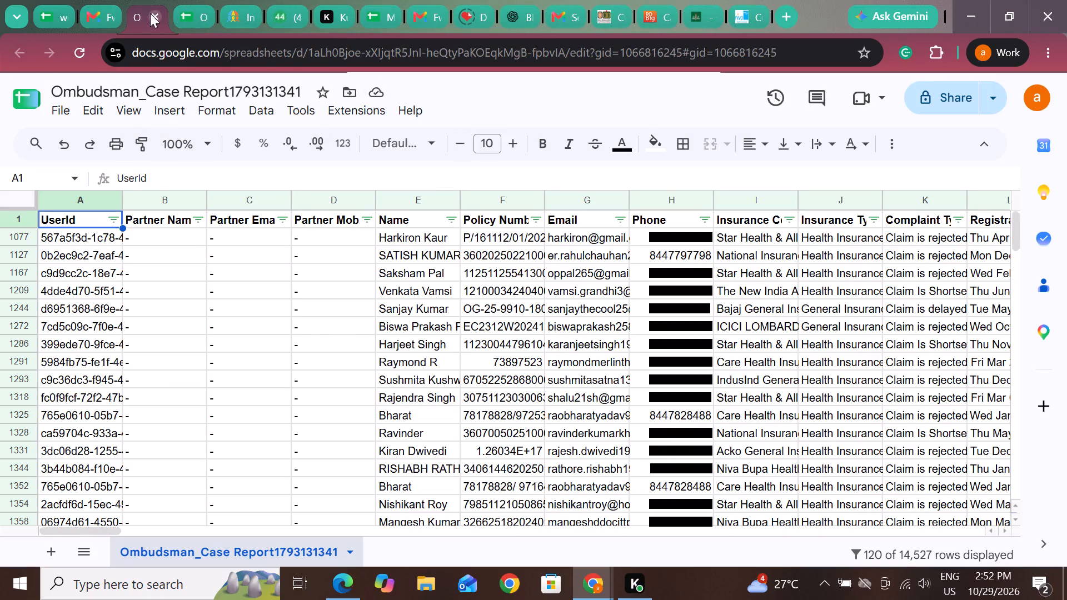
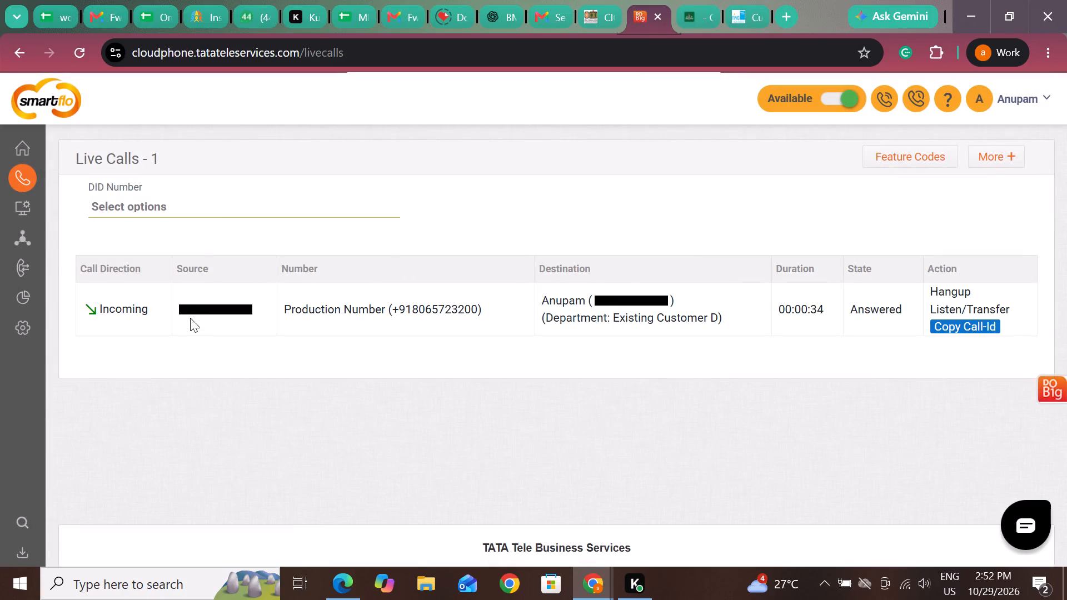
Copy the source number of the live incoming call and switch to the Insurance Samadhan Form 6a Received Complaints page.
left_click_drag(189, 310, 258, 309)
triple_click(207, 311)
key("ctrl+c")
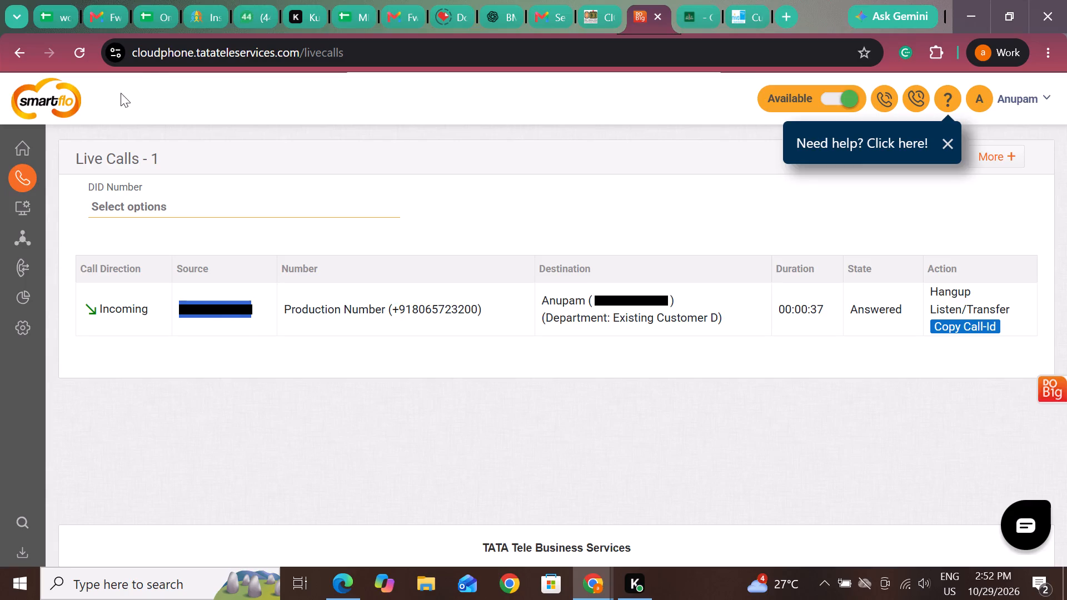
left_click(185, 20)
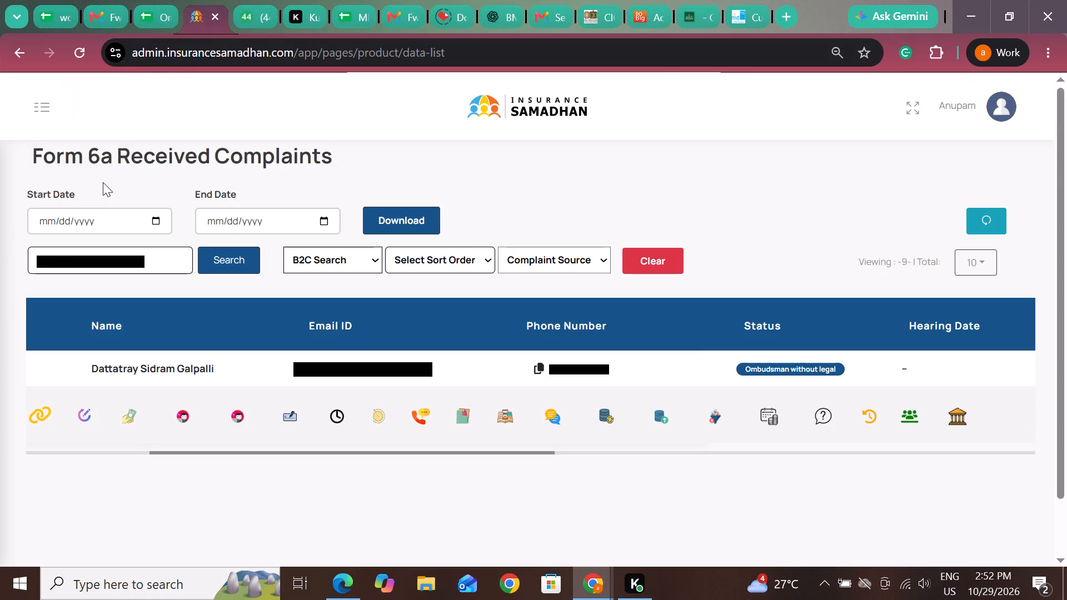
Search the received complaints for the copied caller number with its first character removed.
triple_click(99, 254)
key("ctrl+v")
key("Left")
key("Left")
key("Left")
key("Left")
key("Left")
key("Left")
key("Left")
key("Left")
key("Left")
key("Left")
key("Left")
key("Left")
key("Left")
key("Left")
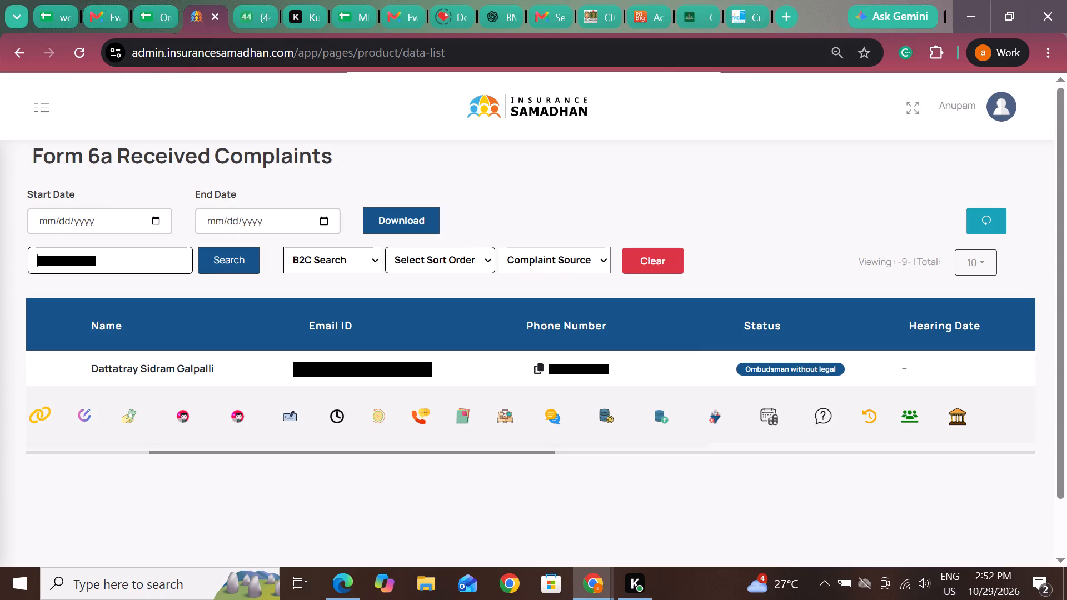
key("Right")
key("BackSpace")
key("Tab")
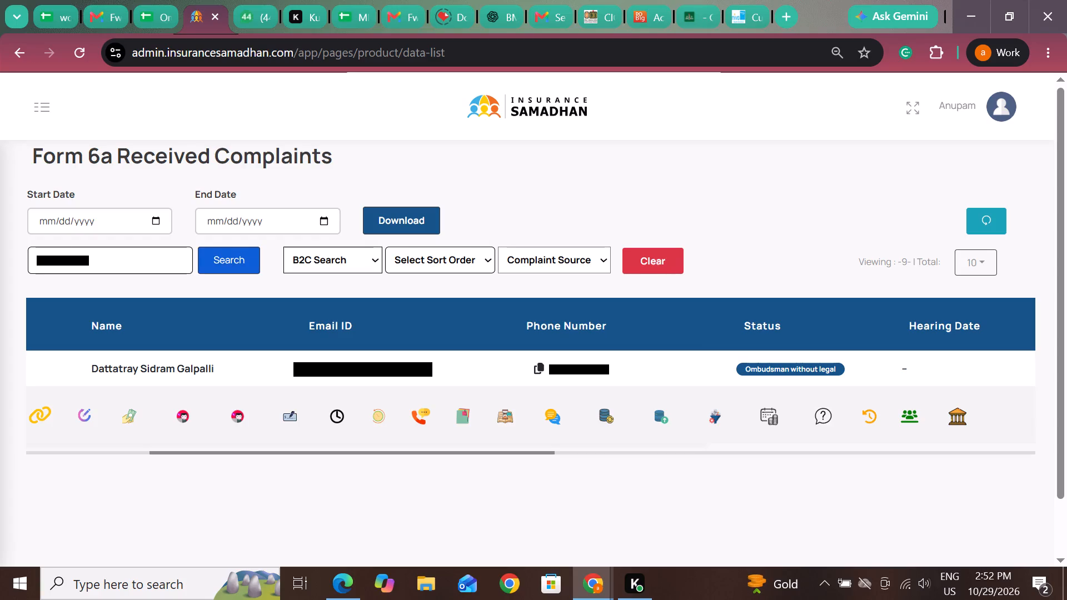
key("Return")
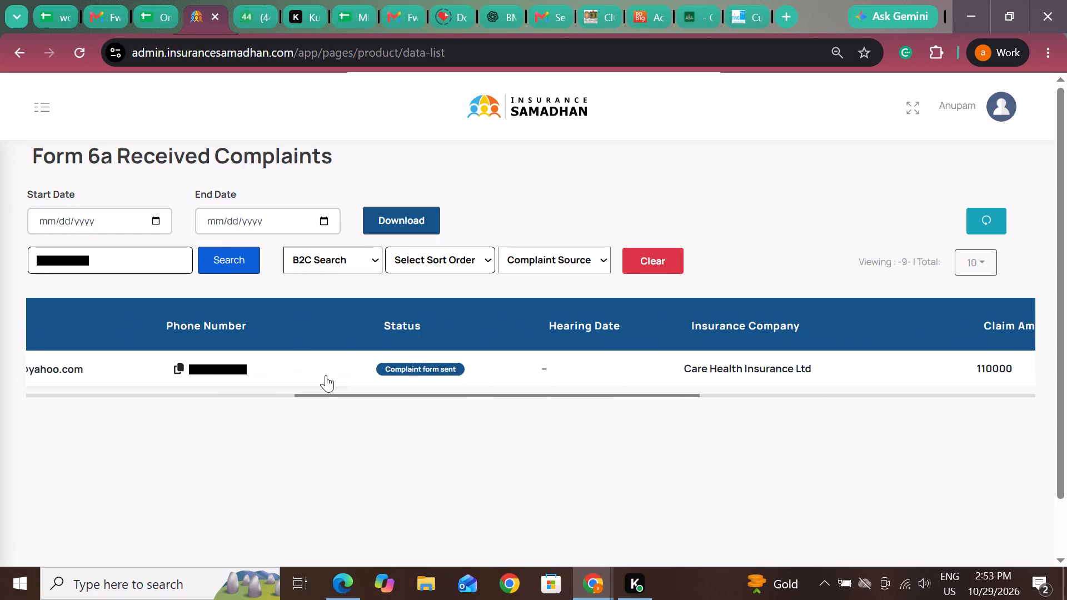
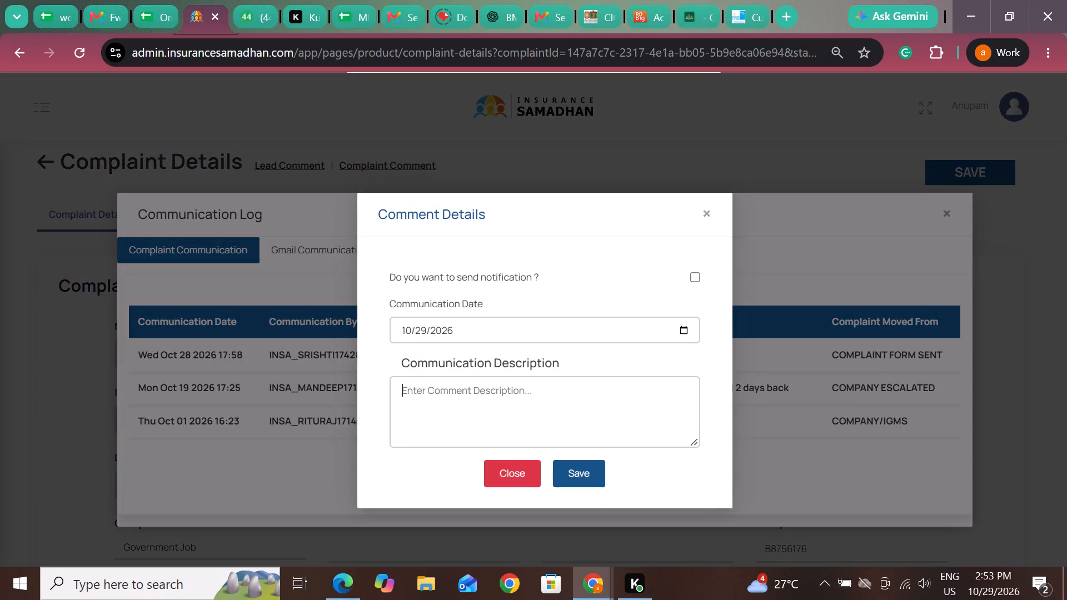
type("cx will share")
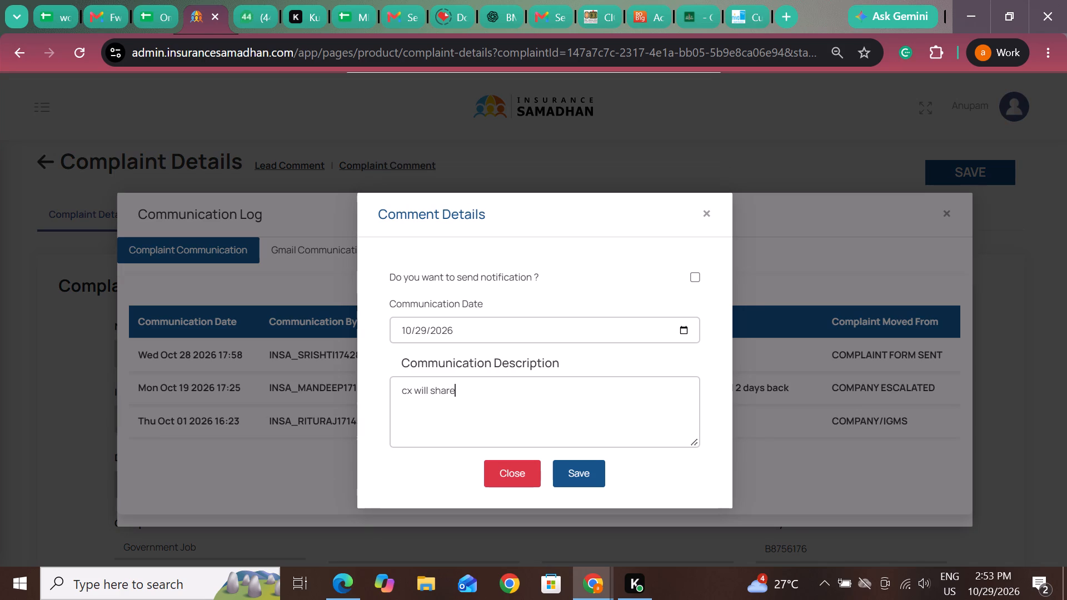
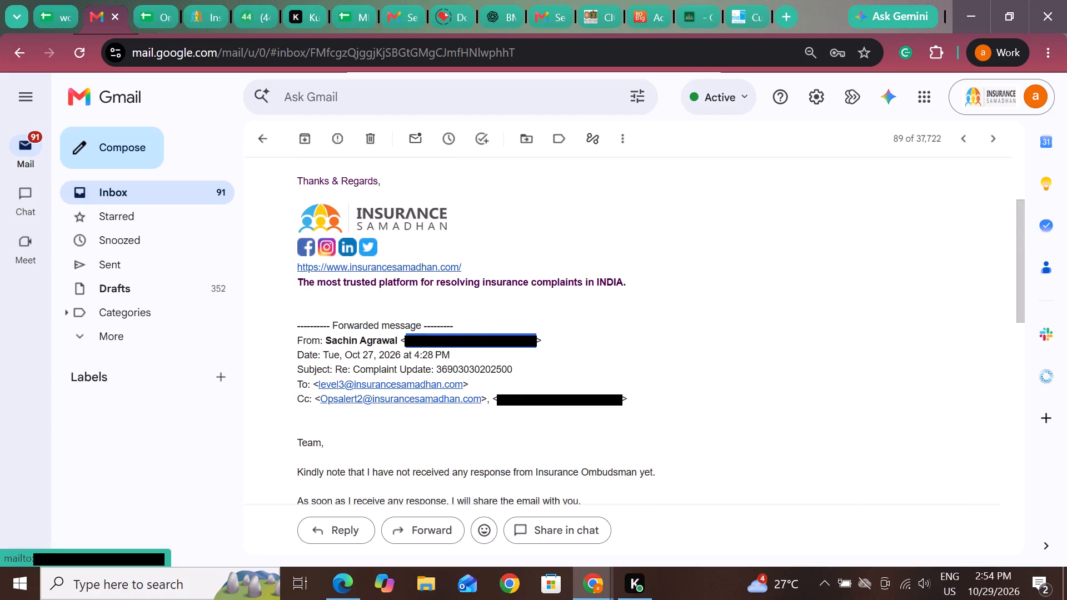
Copy the original sender's e-mail address from the forwarded complaint update and search for it in Form 6a Received Complaints.
left_click_drag(536, 342, 534, 344)
key("ctrl+c")
key("ctrl+c")
key("ctrl+c")
left_click(196, 22)
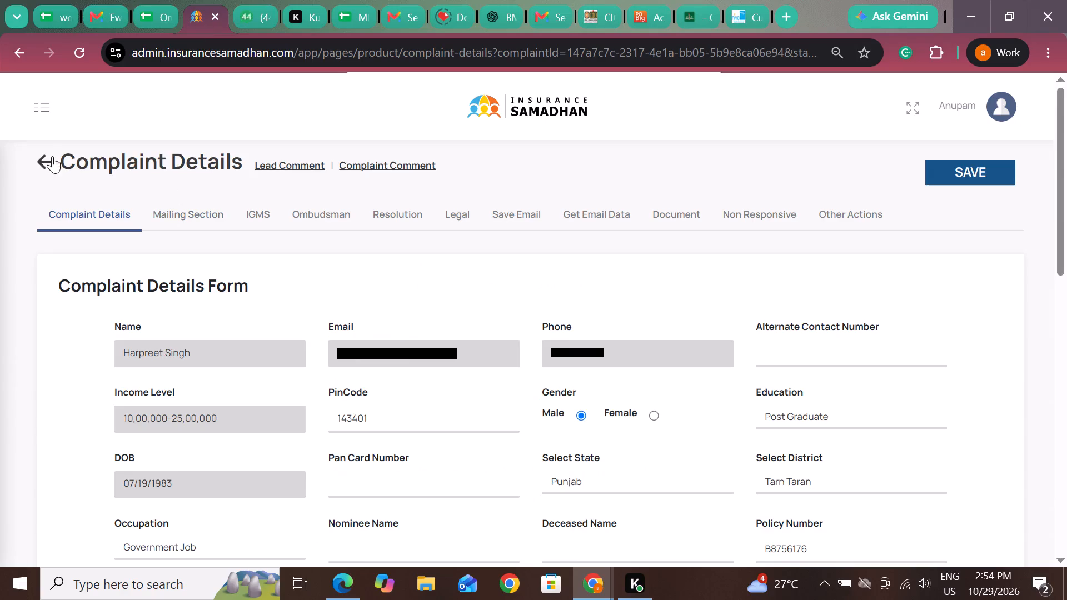
left_click(45, 158)
double_click(121, 259, "ctrl")
key("ctrl+v")
left_click(215, 261)
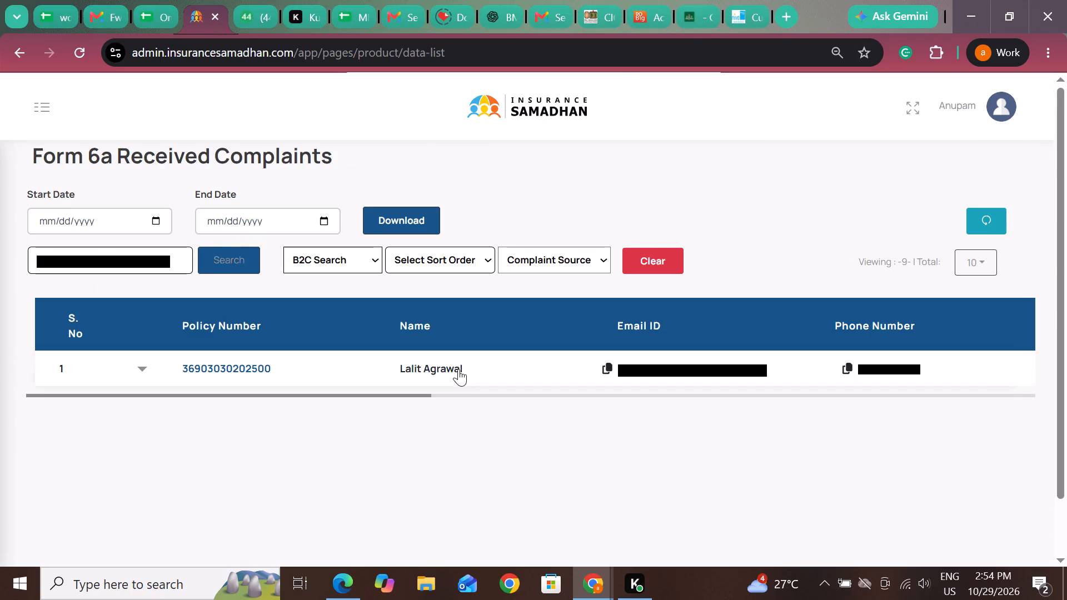
Review the Complaint Communication entries in the matching complaint's communication log, and close the log.
scroll(462, 368, "left", 4)
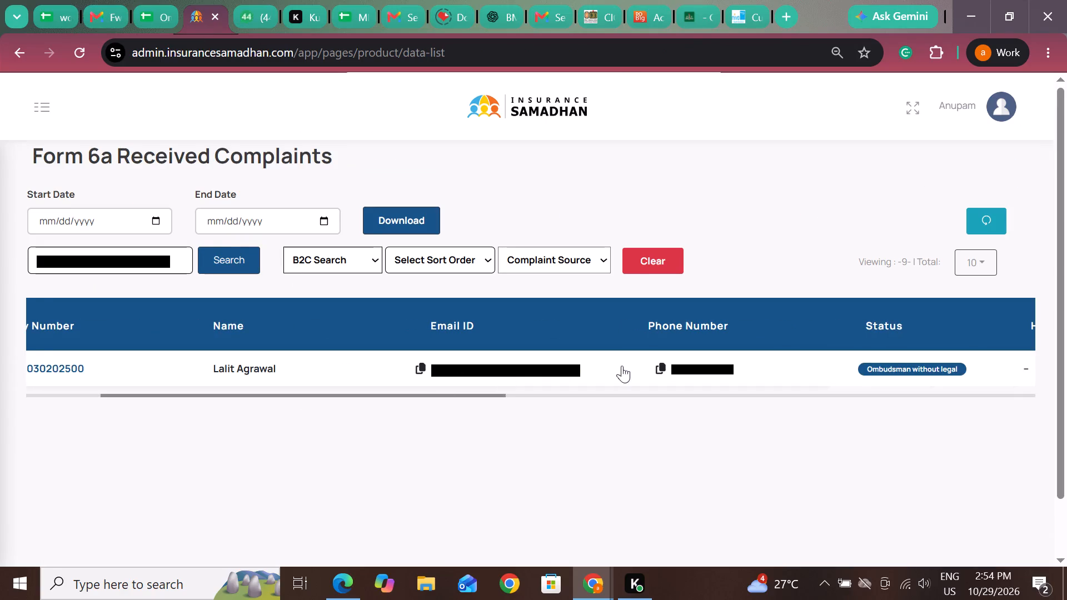
left_click(634, 365)
left_click(680, 422)
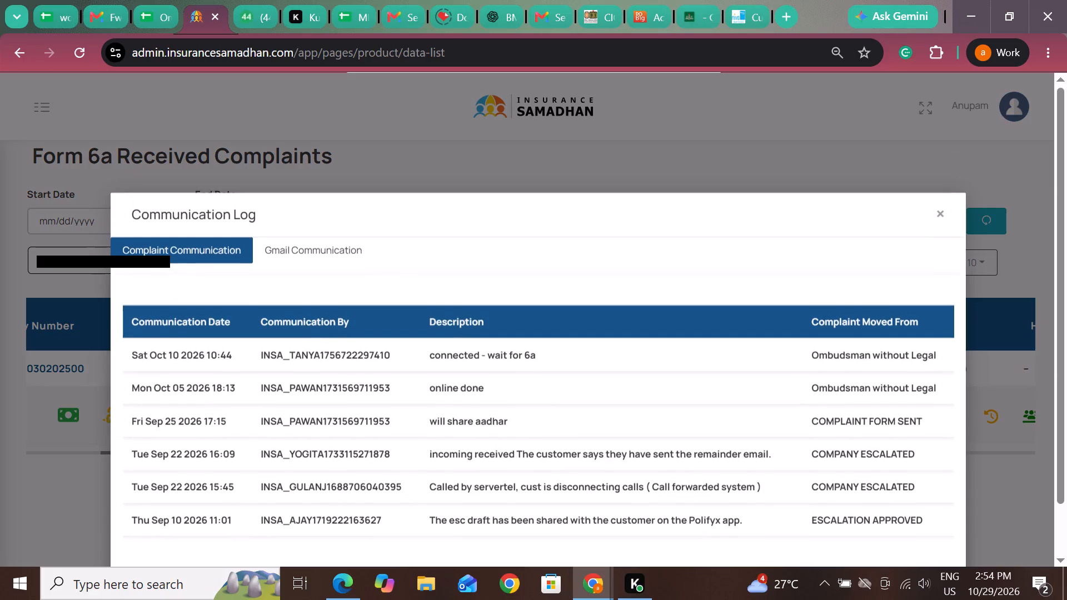
scroll(368, 348, "up", 5)
left_click(356, 128)
Copy the complainant's phone number from the complaint row and call it with the Smartflo dialer.
scroll(470, 375, "left", 1)
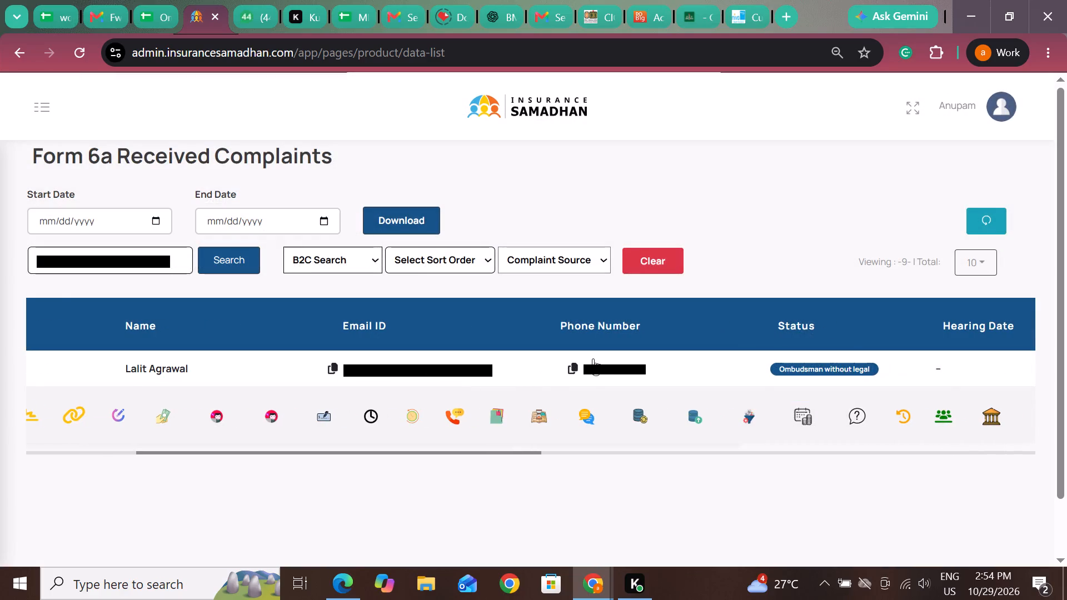
scroll(593, 358, "left", 1)
left_click(576, 368)
scroll(576, 368, "left", 1)
left_click(644, 18)
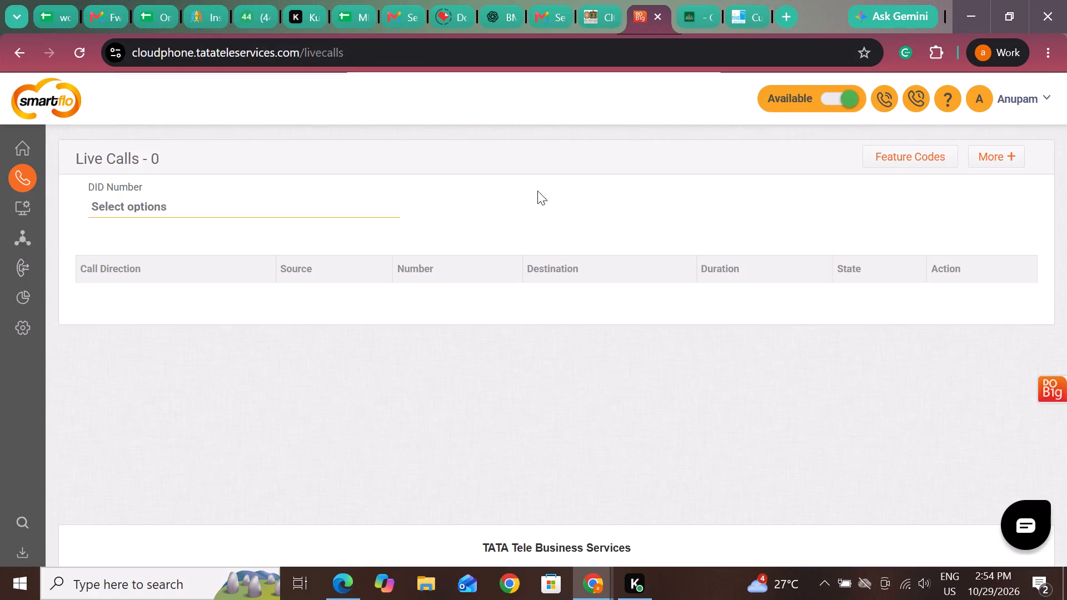
left_click(886, 106)
left_click(497, 182, "ctrl")
key("ctrl+v")
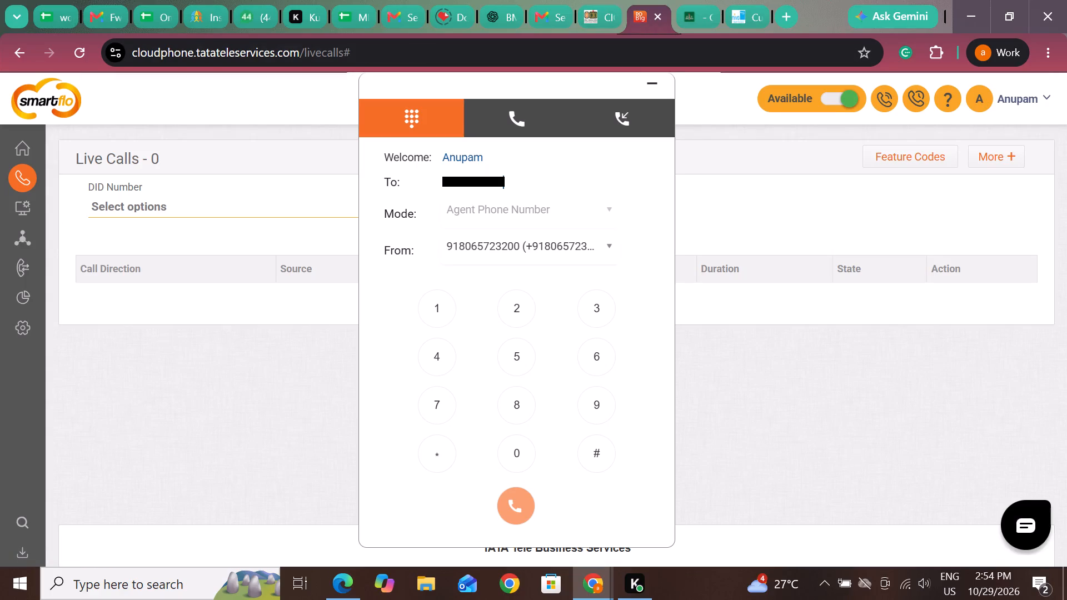
left_click(517, 528)
left_click(515, 504)
scroll(388, 26, "up", 4)
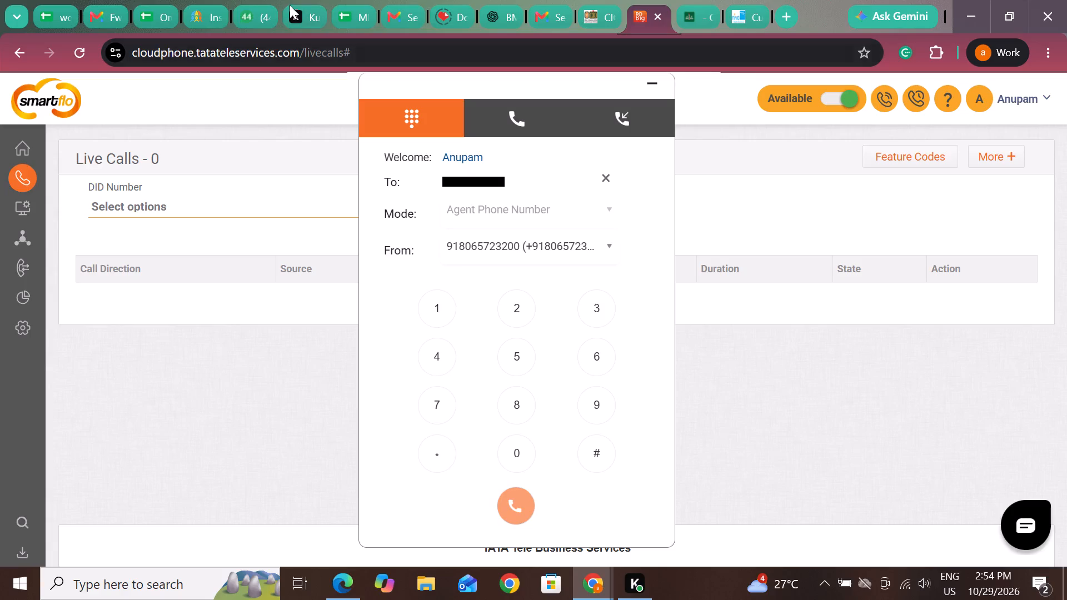
Return to Form 6a Received Complaints, collapse the complaint's action row and check its status, hearing date and insurance company.
left_click(189, 21)
scroll(230, 365, "right", 1)
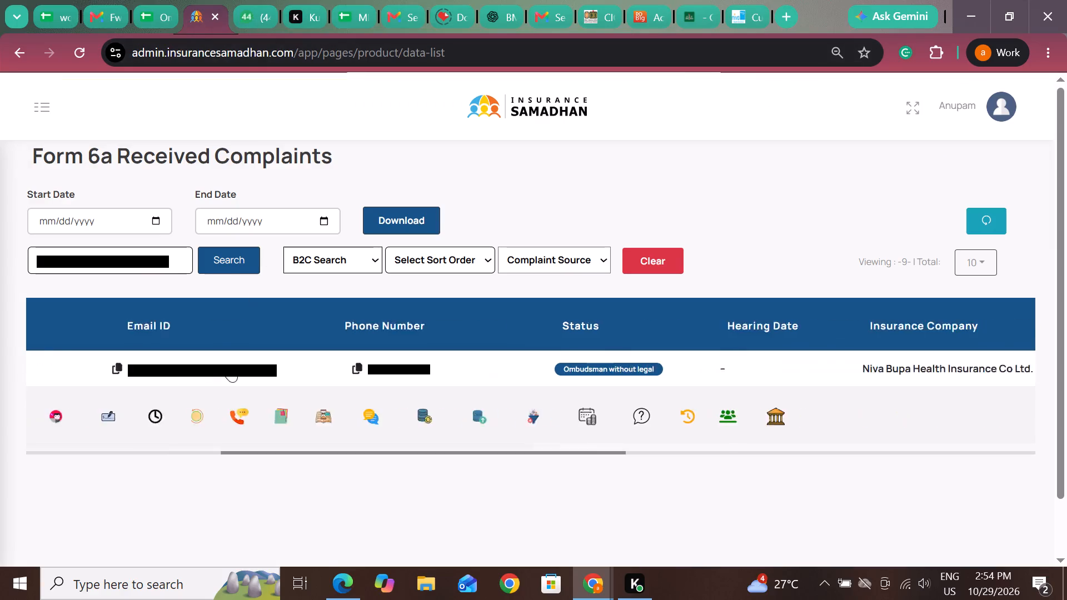
scroll(230, 365, "right", 1)
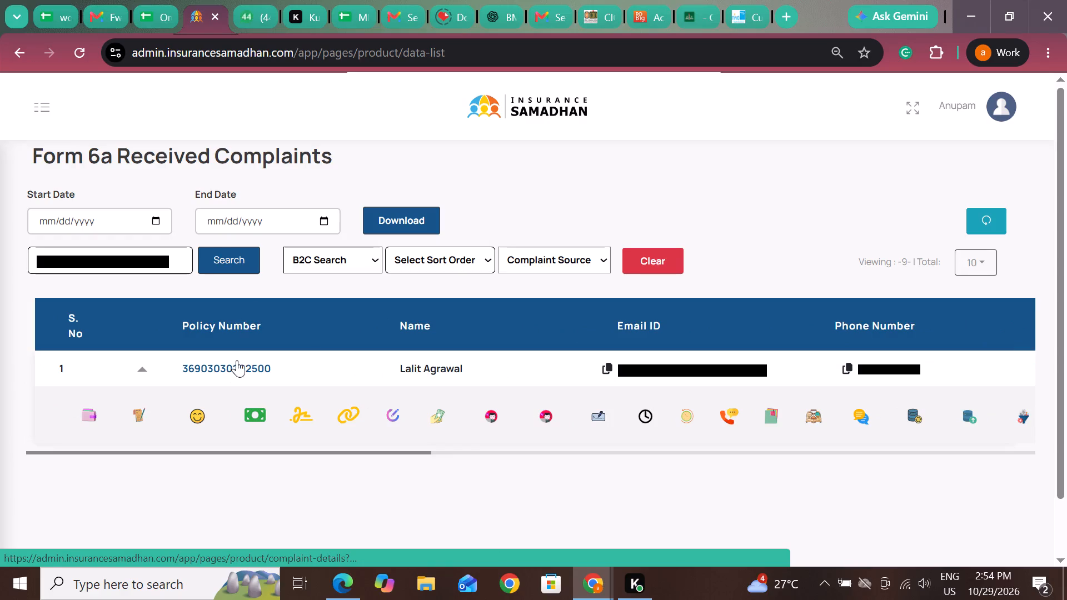
left_click(146, 377)
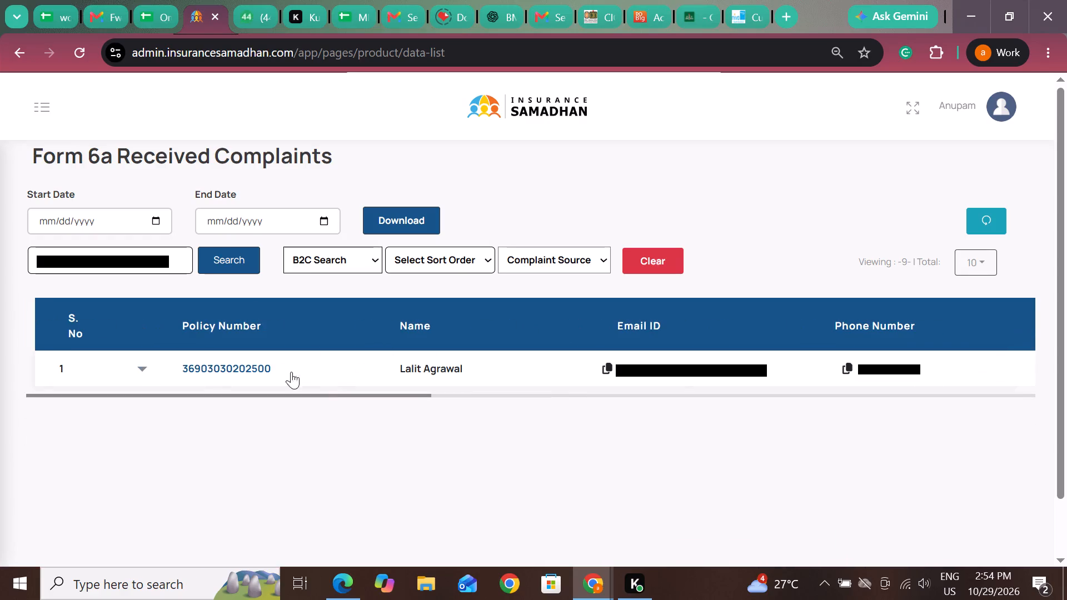
scroll(321, 372, "left", 3)
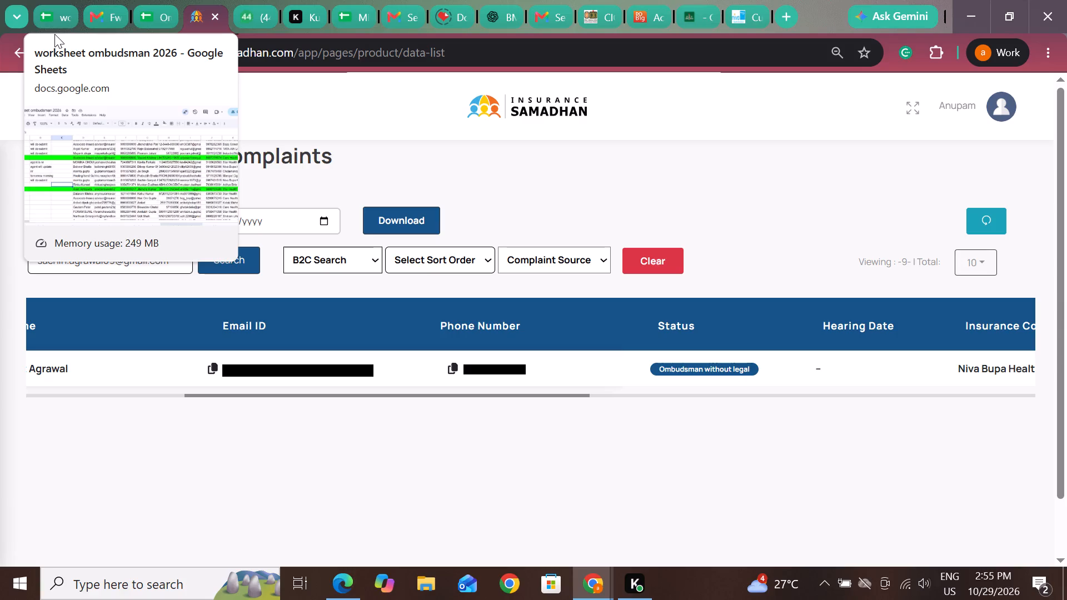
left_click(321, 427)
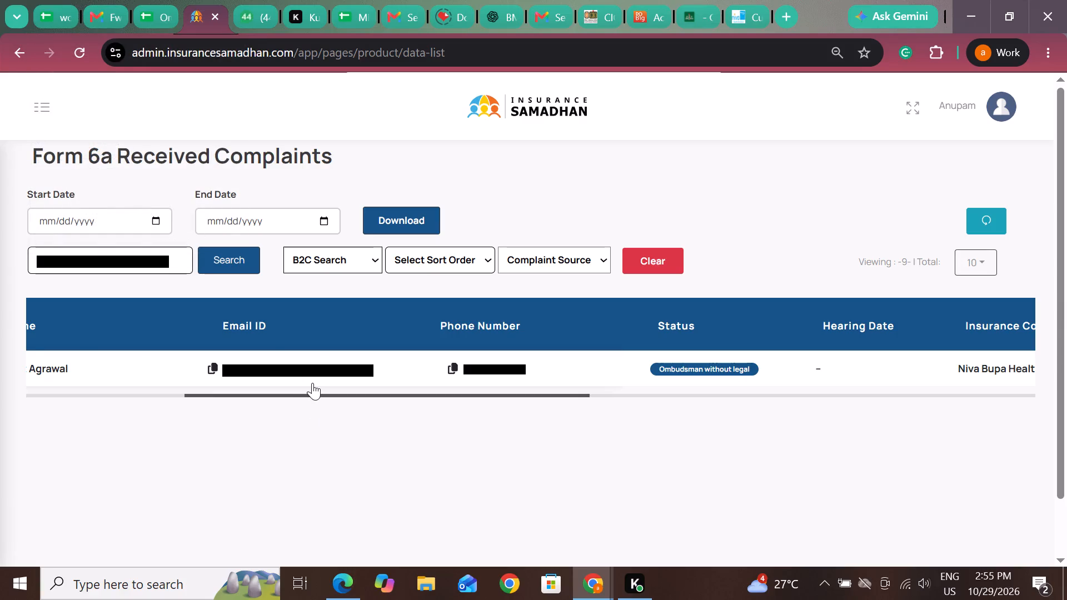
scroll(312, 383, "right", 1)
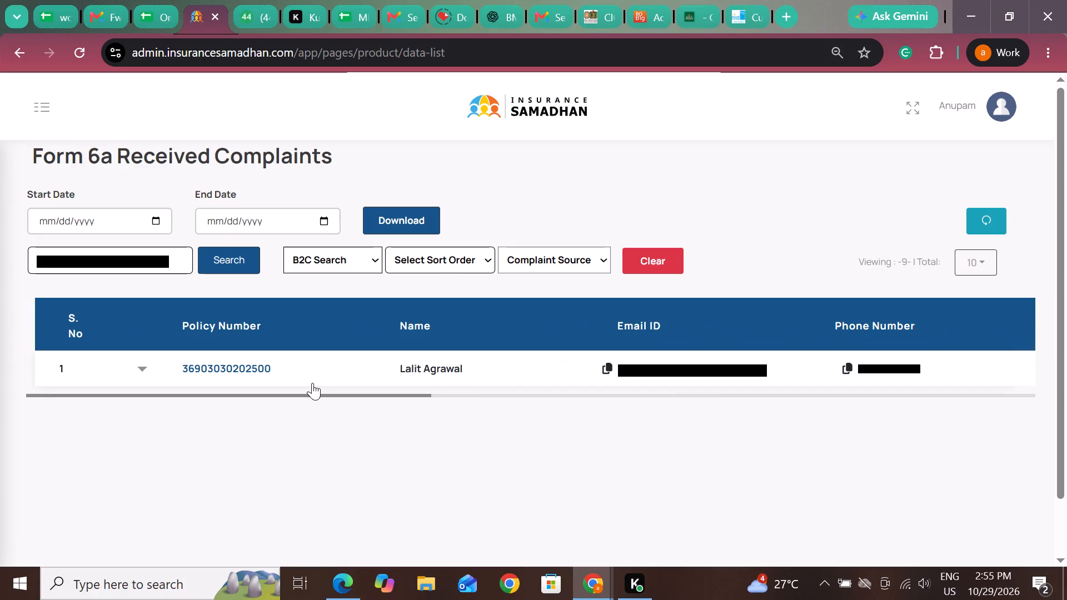
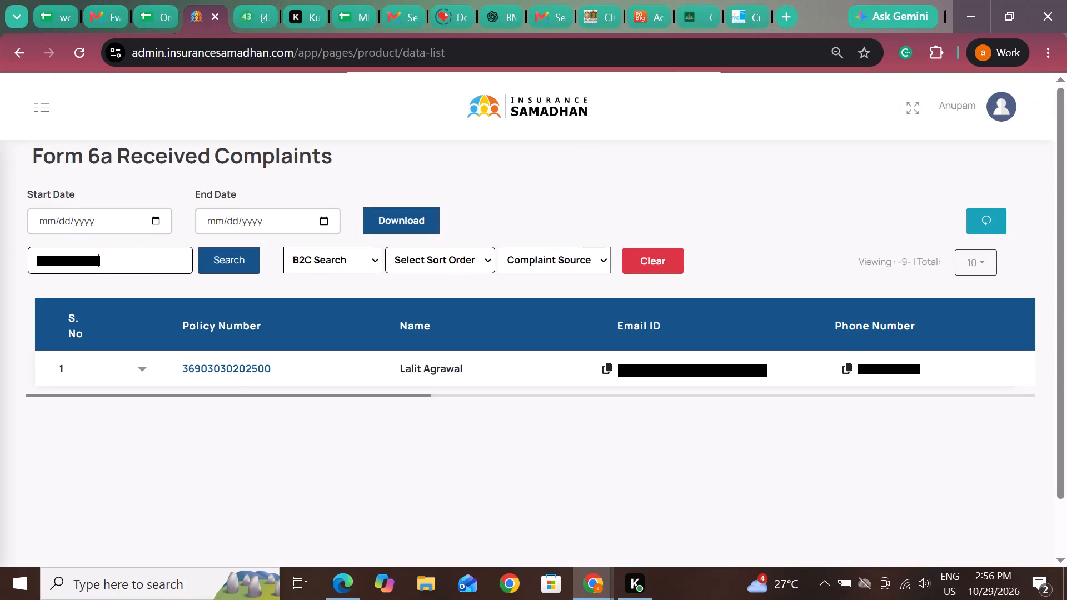
Remove the leading character from the search entry, search Form 6a Received Complaints again and check the matching complaints' statuses and hearing dates.
left_click(43, 254)
key("BackSpace")
left_click(243, 253)
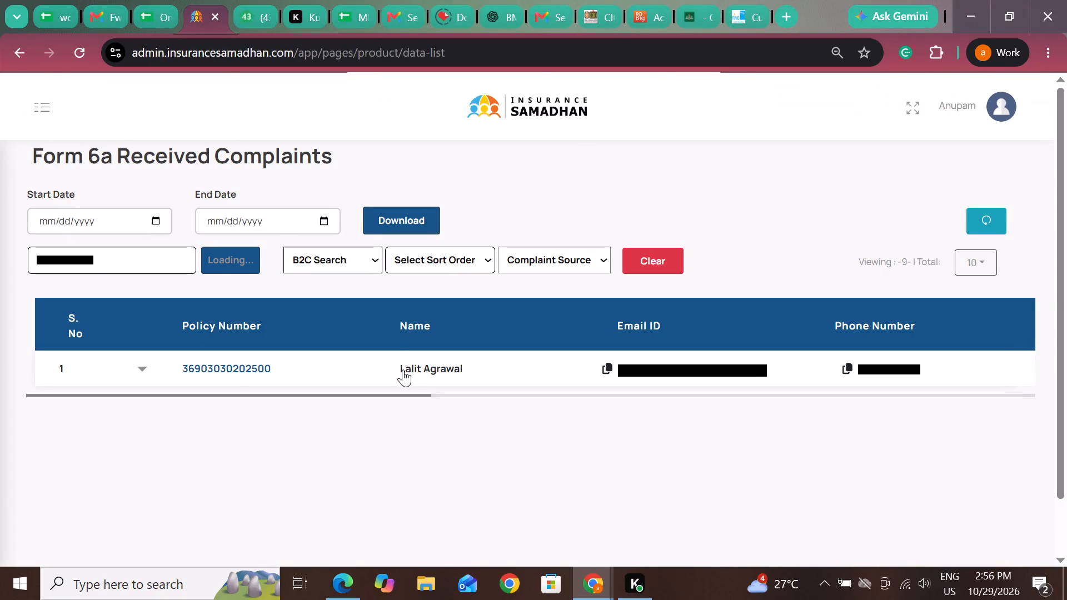
scroll(403, 369, "left", 3)
scroll(403, 369, "down", 7)
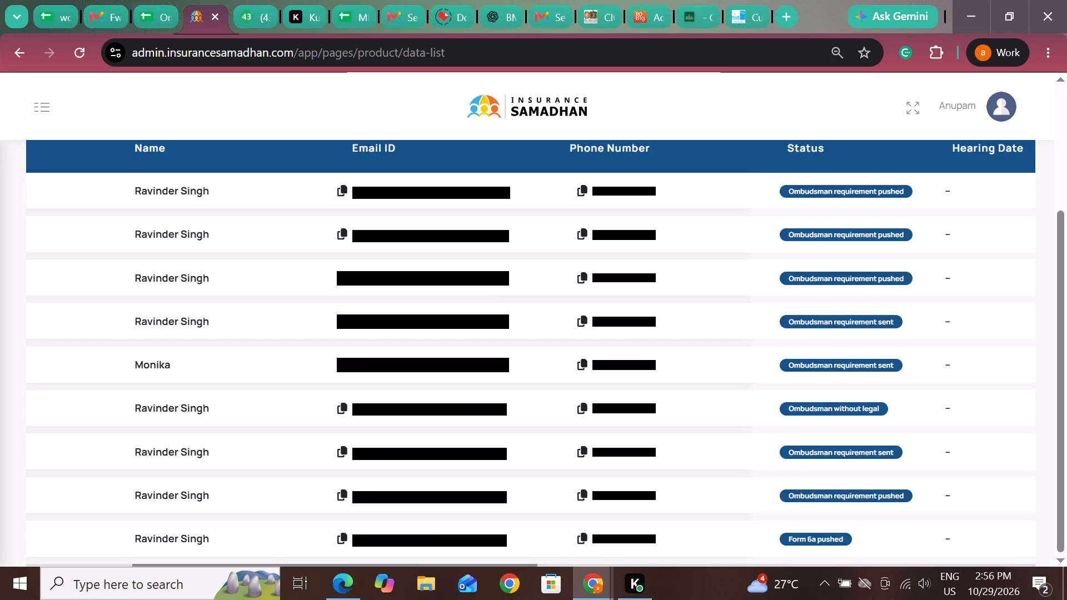
Examine the complainant's complaint list, comparing policy numbers, statuses, hearing dates and insurance companies across the rows.
scroll(471, 254, "up", 1)
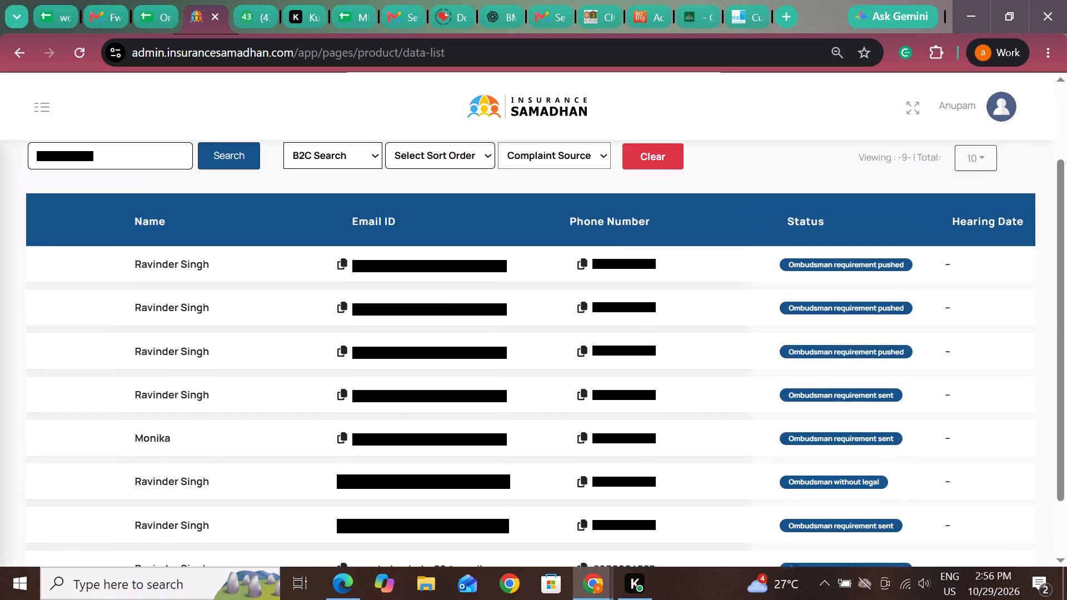
scroll(471, 254, "up", 1)
scroll(471, 254, "left", 1)
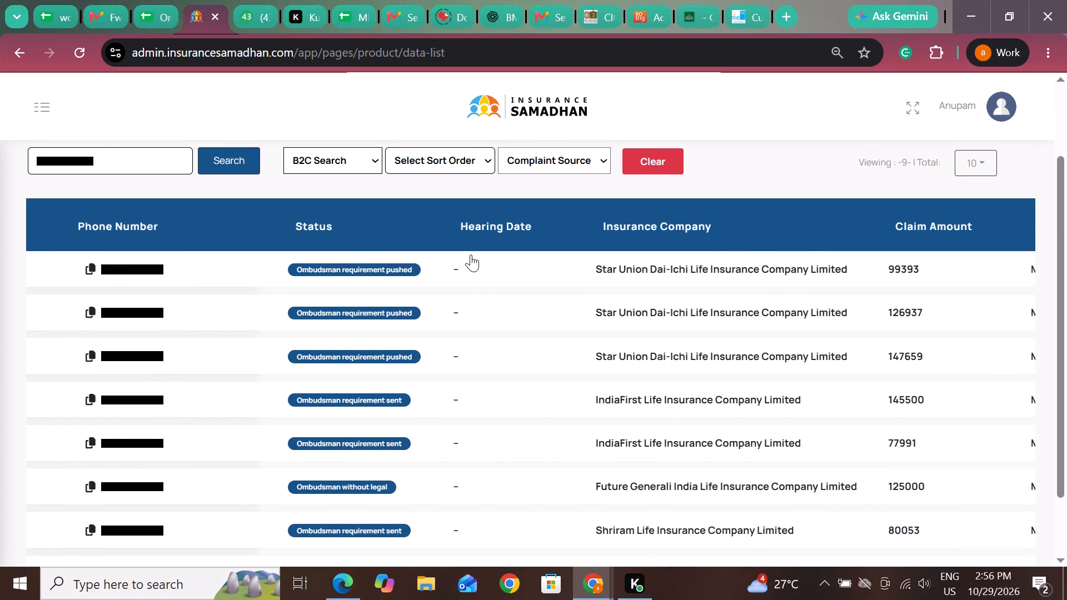
scroll(471, 254, "left", 1)
scroll(475, 236, "down", 1)
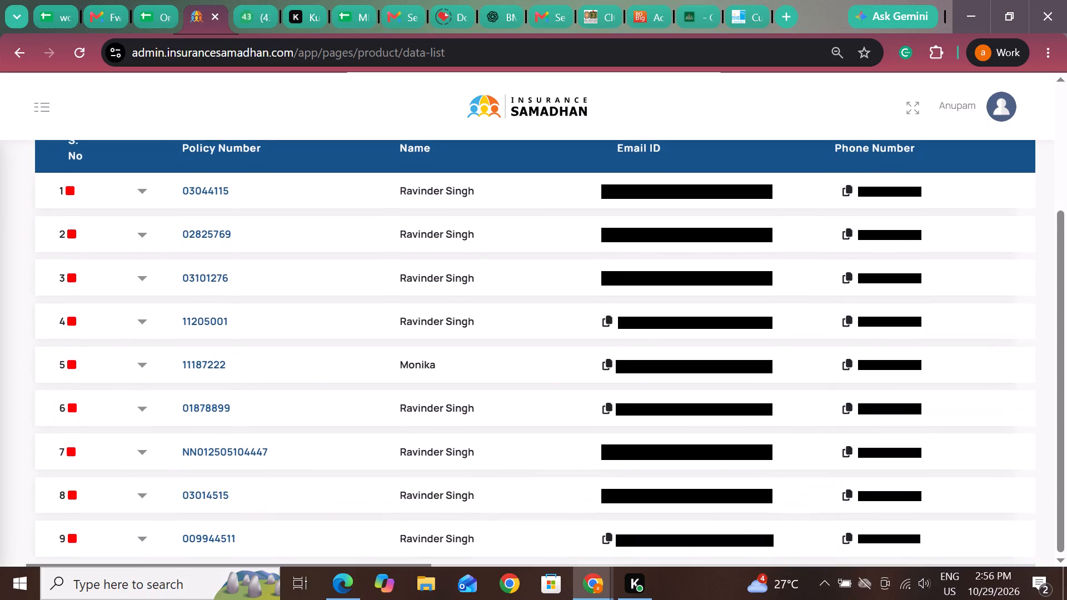
scroll(475, 236, "down", 1)
scroll(475, 236, "left", 4)
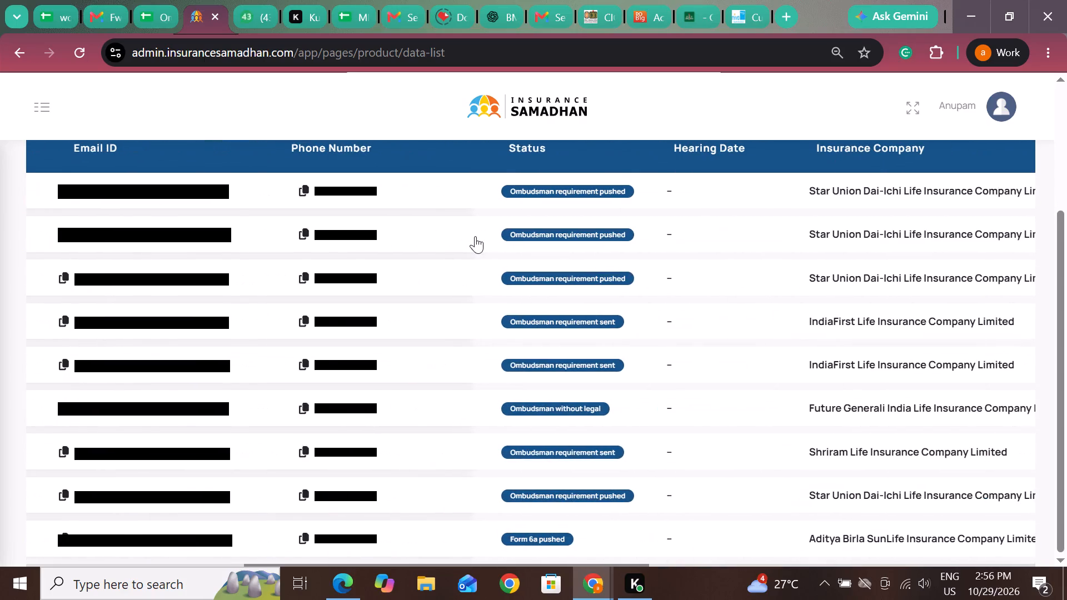
scroll(475, 236, "down", 3)
scroll(330, 491, "right", 6)
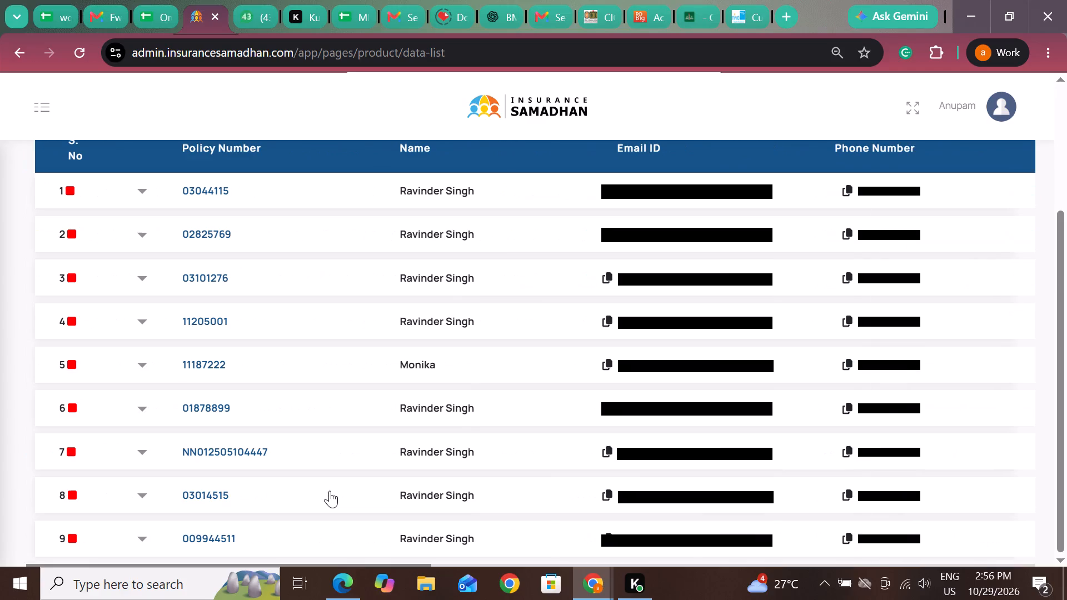
Open the details of the Form 6a pushed complaint against Aditya Birla SunLife Insurance and review its Ombudsman section.
left_click(227, 534)
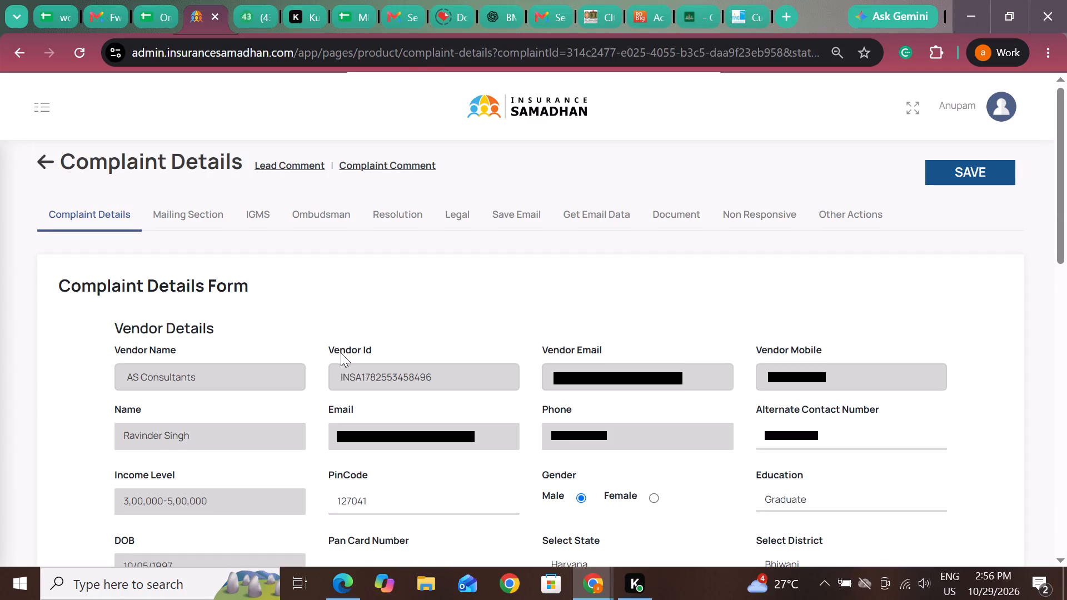
scroll(337, 323, "down", 1)
scroll(301, 214, "up", 2)
left_click(308, 216)
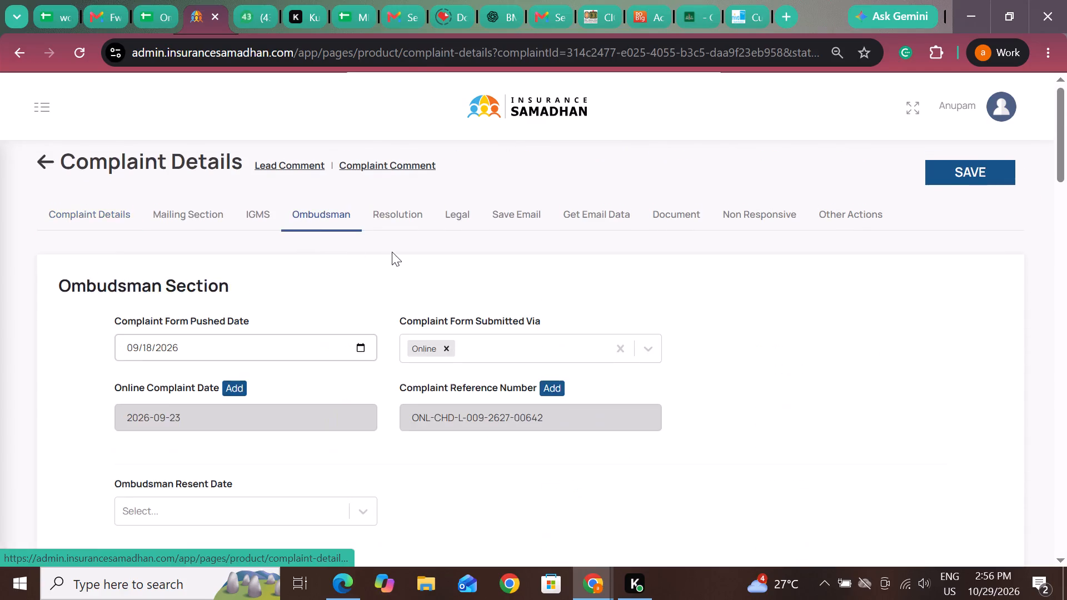
scroll(392, 252, "down", 5)
scroll(367, 278, "up", 6)
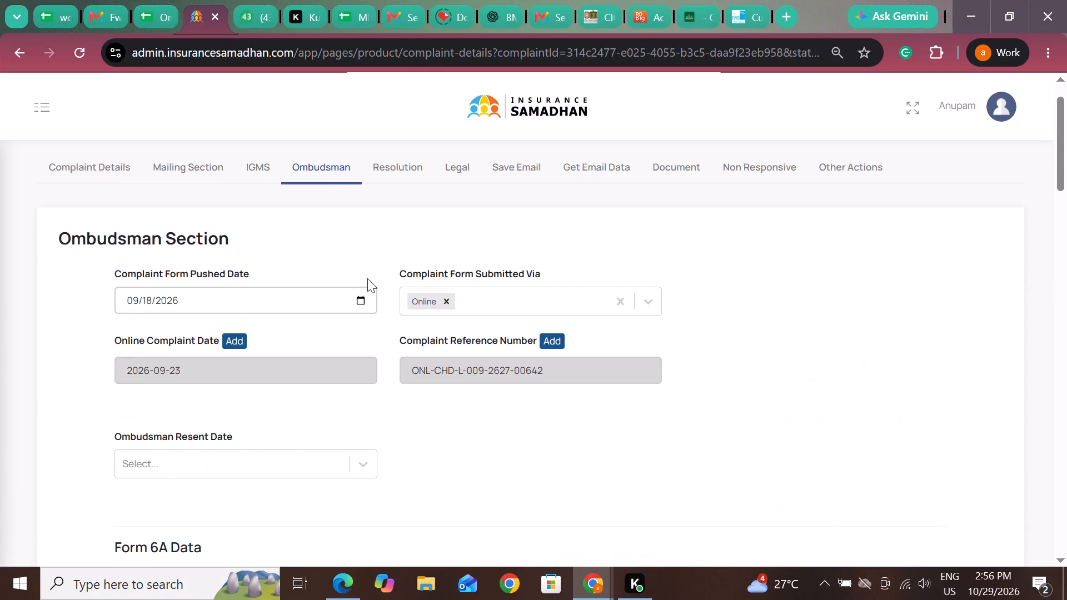
scroll(367, 278, "up", 3)
View the Complaint Communication entries in this complaint's comment log, and close the log.
left_click(369, 168)
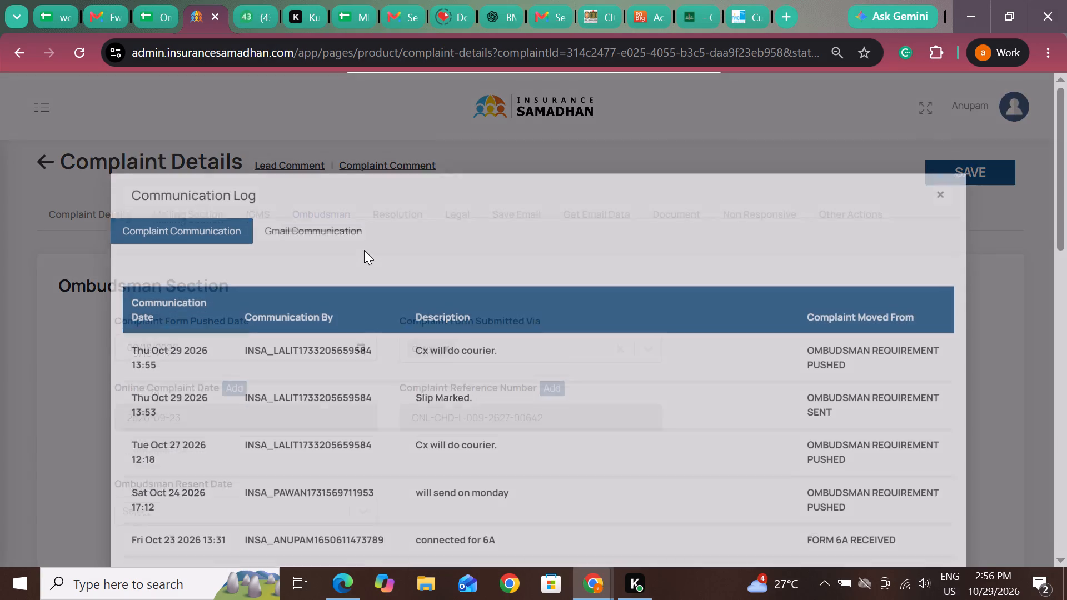
left_click(424, 134)
Check the Form 6A Data in the complaint's Ombudsman section.
scroll(371, 222, "down", 8)
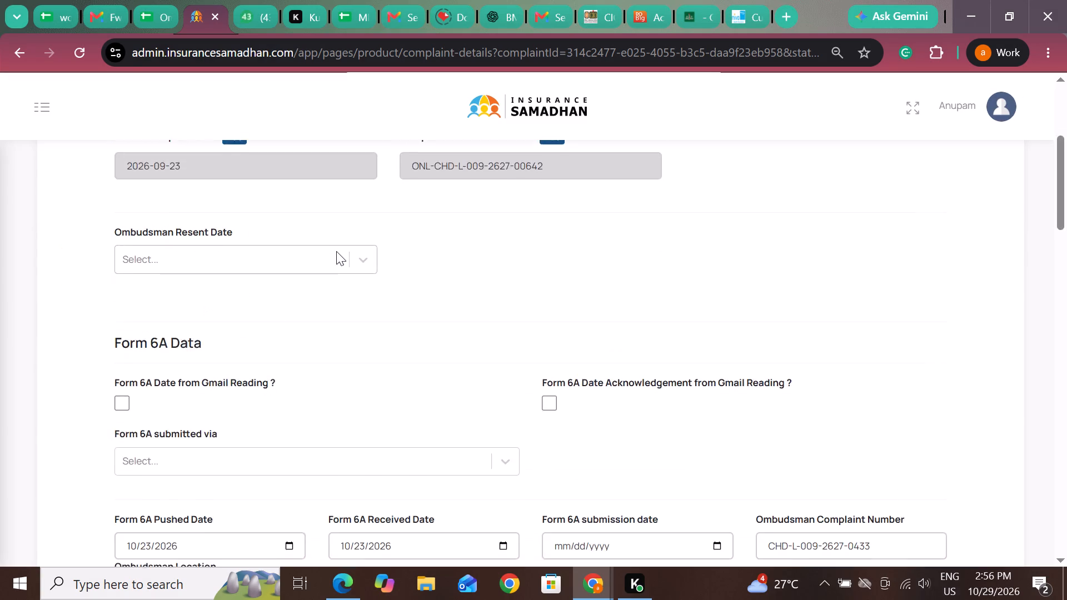
Review the Form 6A dates, Ombudsman complaint number and location, and the Ombudsman Requirement Section.
scroll(336, 251, "down", 3)
scroll(333, 256, "up", 3)
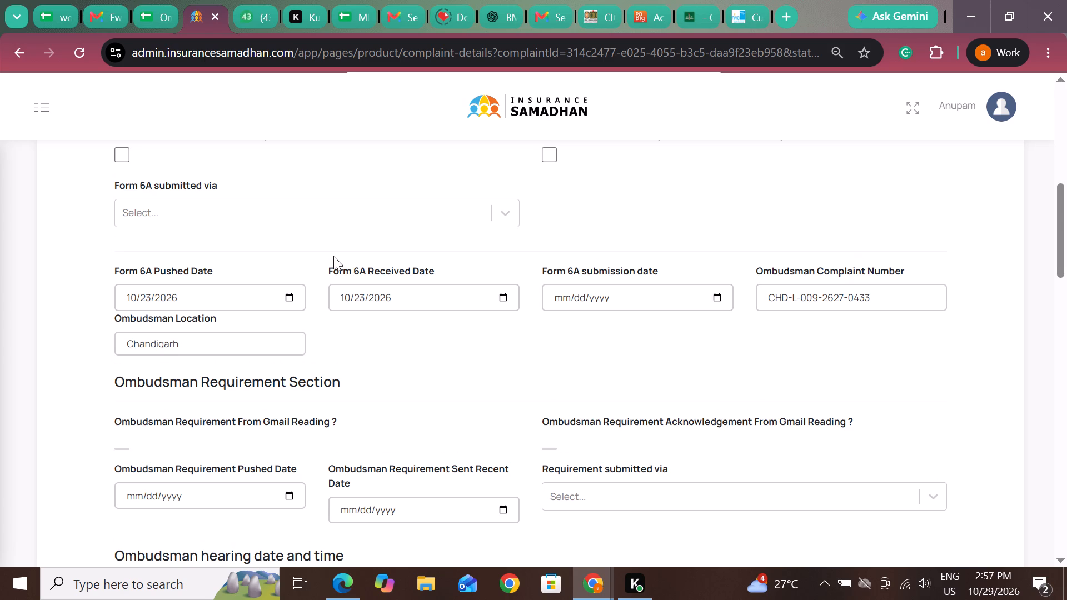
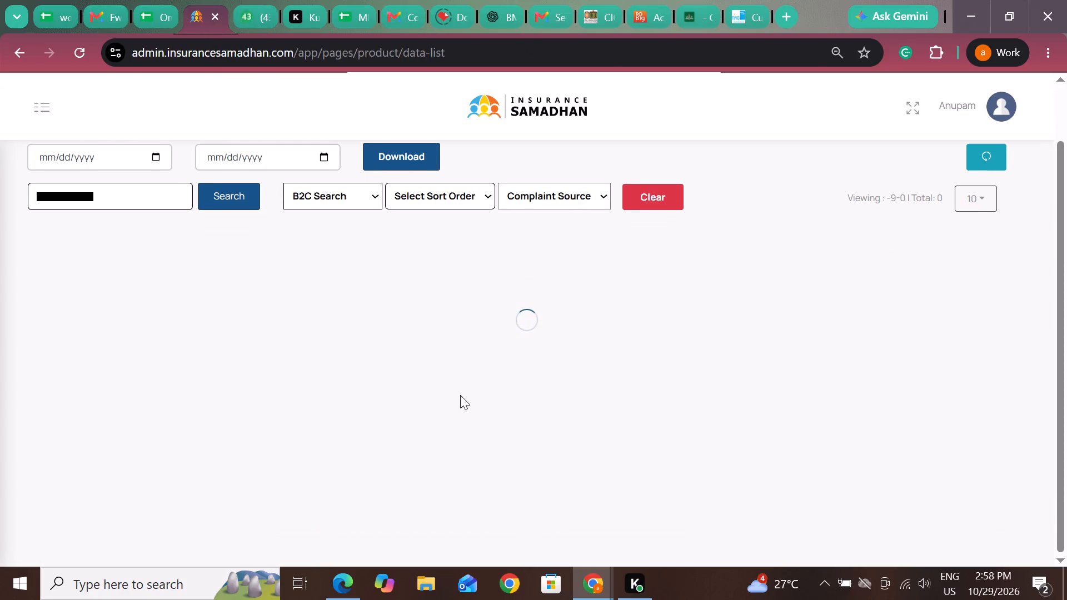
Examine the statuses, hearing dates and insurance companies across the complainant's reloaded complaint list.
scroll(455, 396, "down", 10)
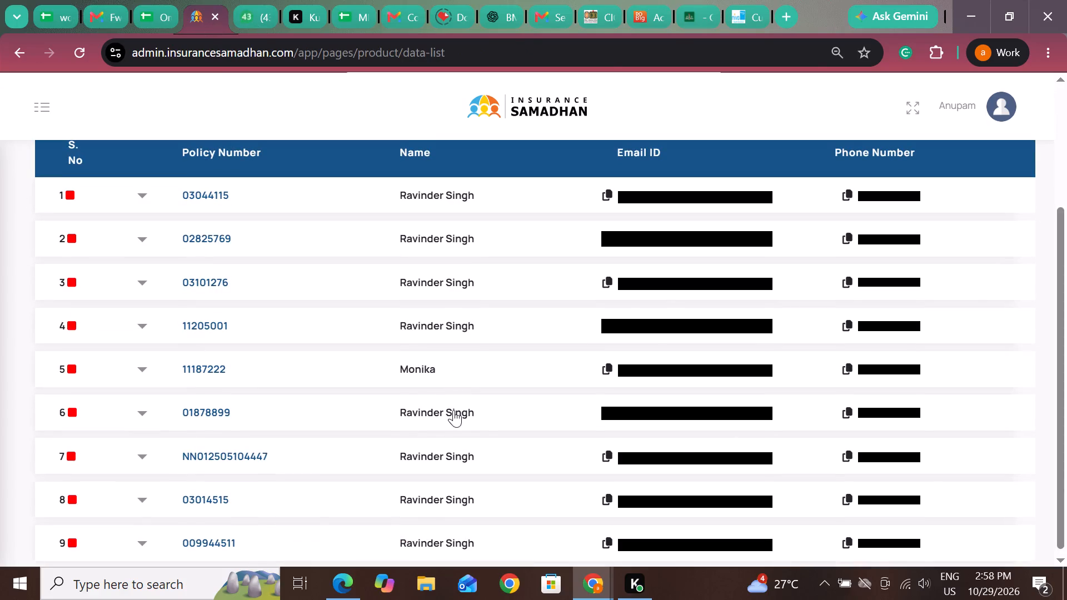
scroll(449, 397, "down", 5)
scroll(430, 396, "left", 1)
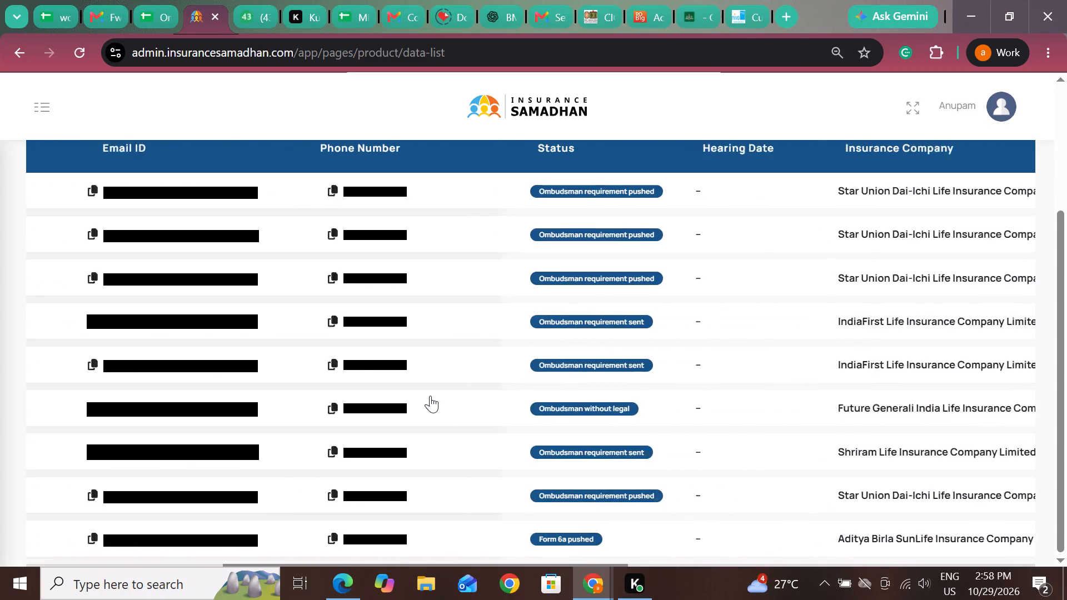
scroll(430, 396, "left", 1)
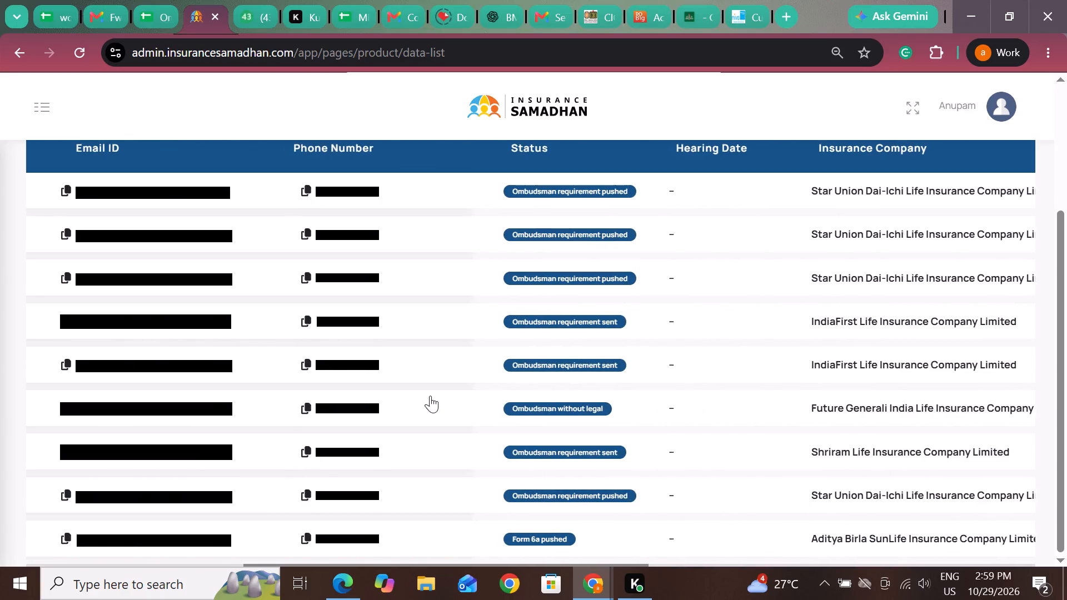
scroll(430, 396, "left", 3)
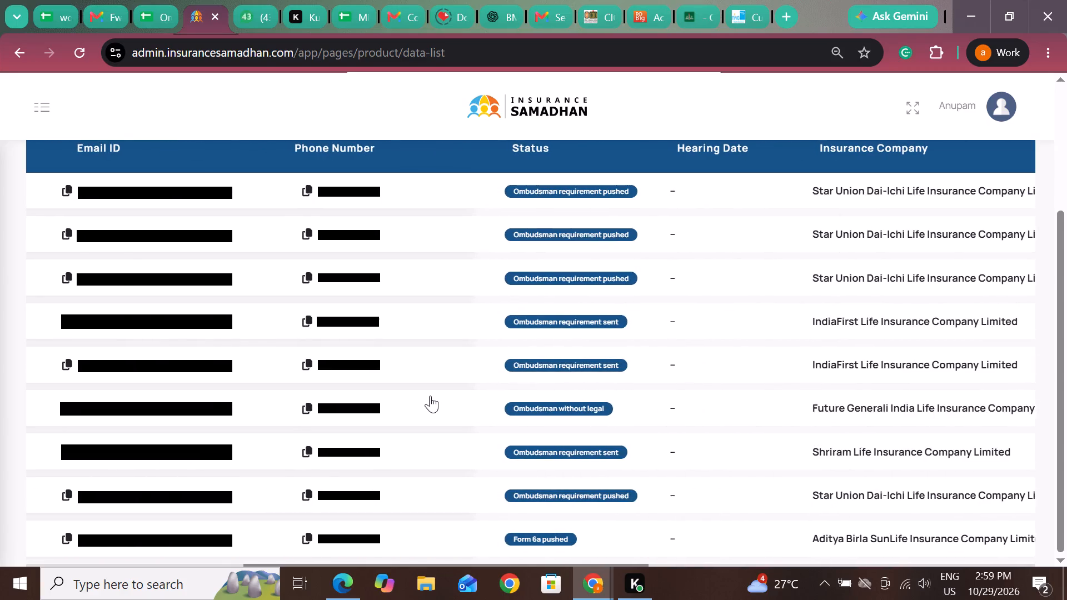
scroll(430, 396, "left", 2)
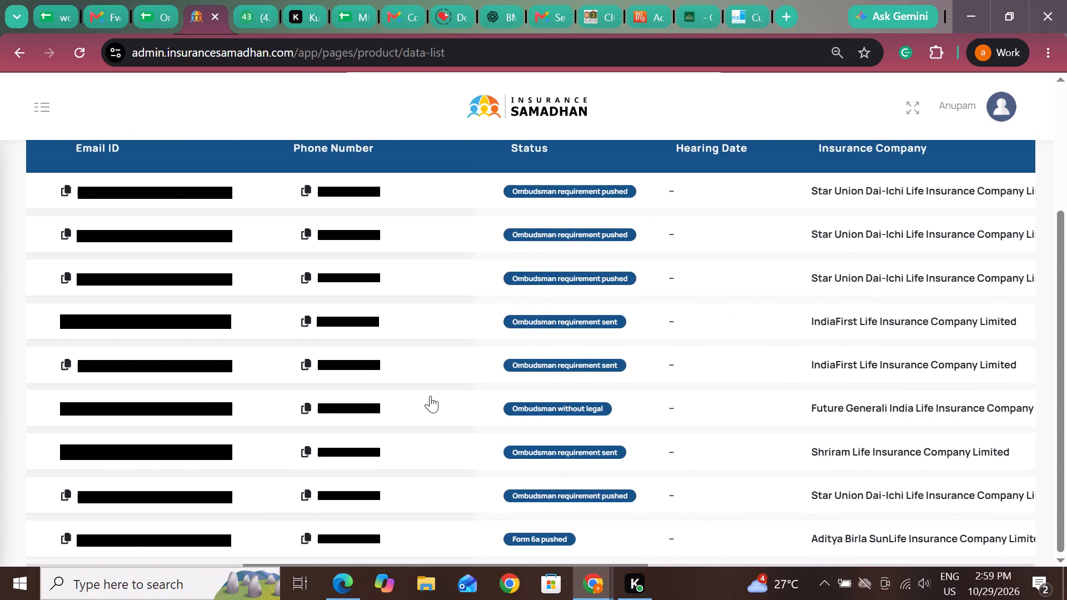
scroll(430, 396, "down", 2)
Open the details of the Form 6a pushed complaint against Aditya Birla SunLife Insurance.
left_click(271, 546)
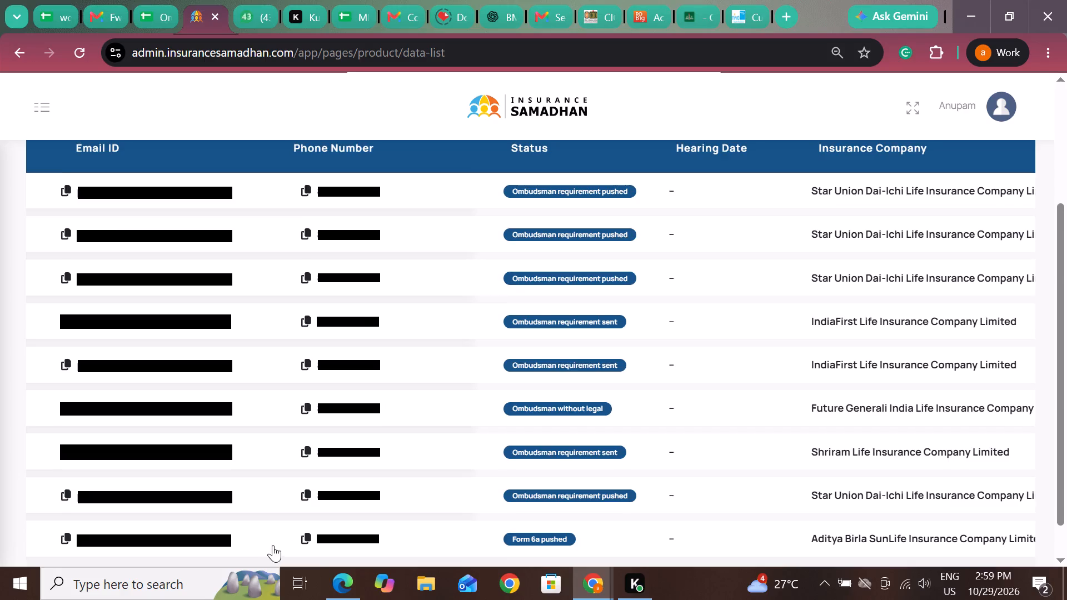
Add the comment "cx will submit" to the Aditya Birla SunLife complaint's communication log, save it, and close the log.
scroll(258, 306, "down", 10)
left_click(325, 518)
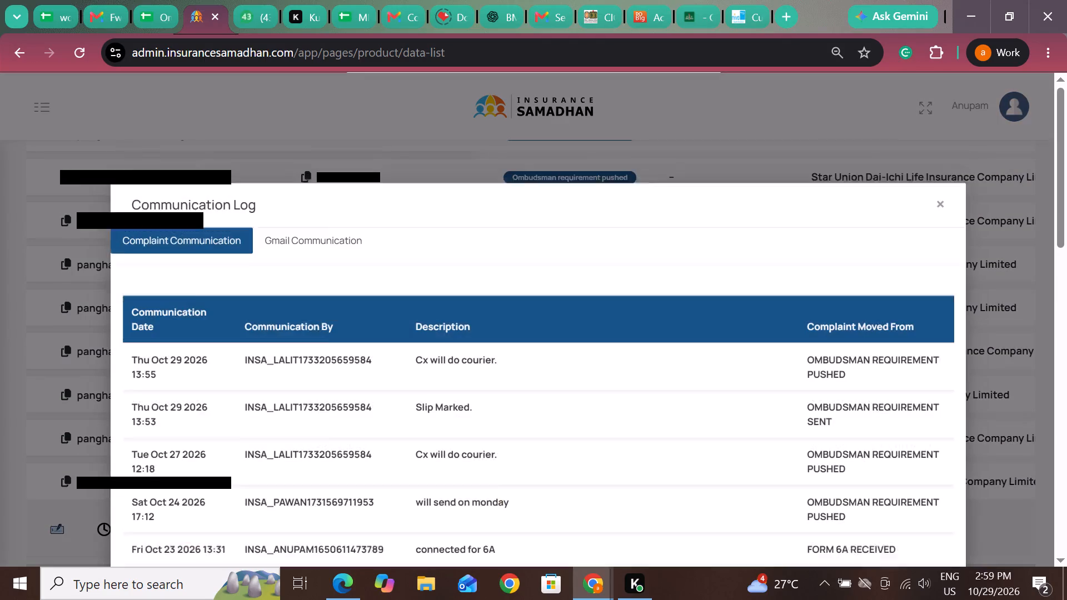
scroll(476, 440, "down", 14)
scroll(583, 499, "down", 5)
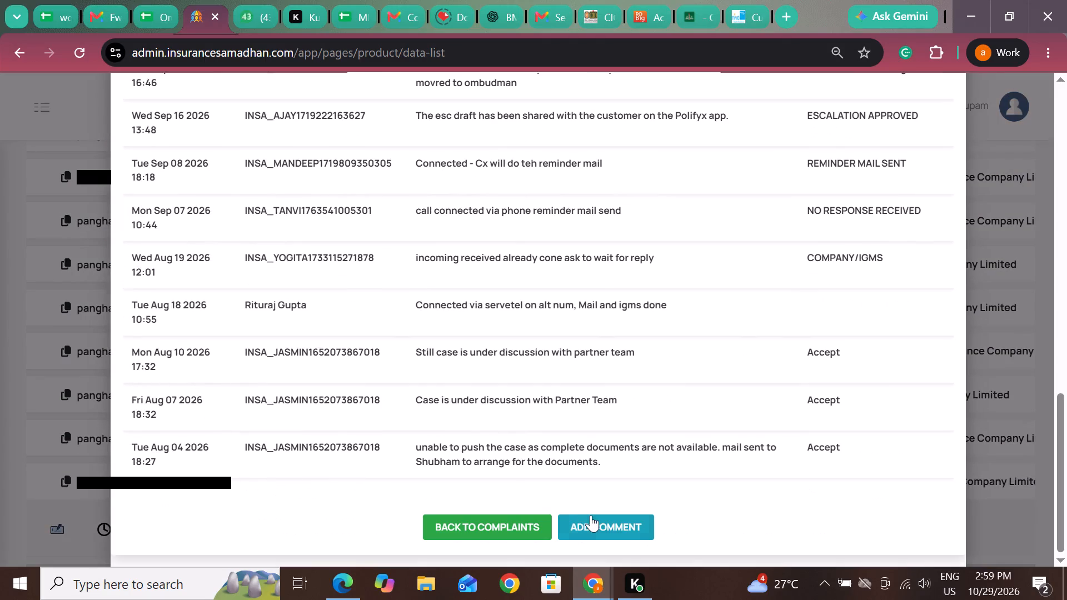
left_click(591, 515)
left_click(544, 441)
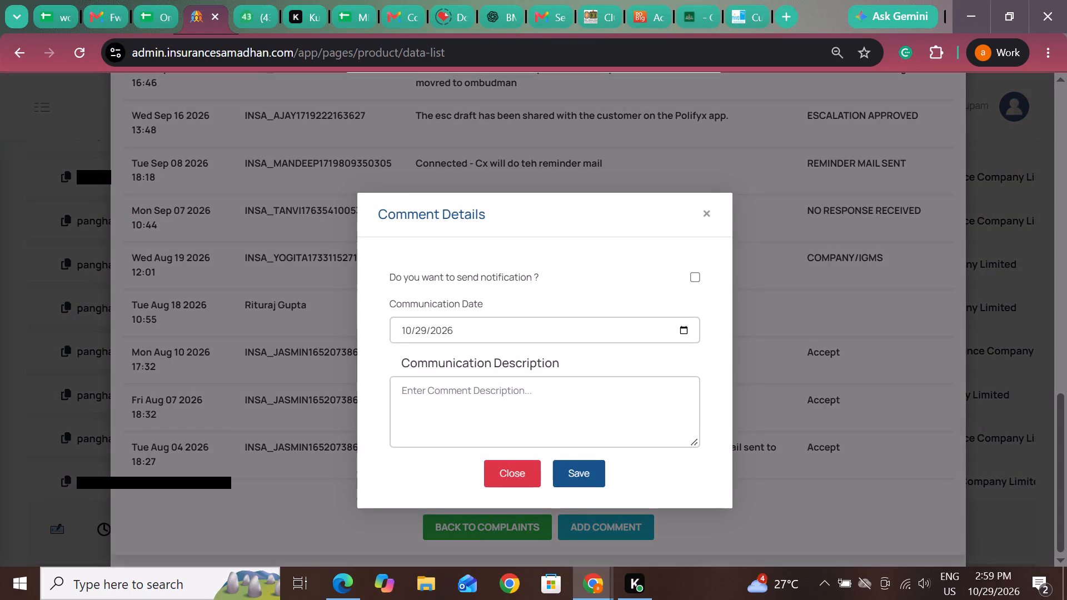
left_click(534, 419)
key("w")
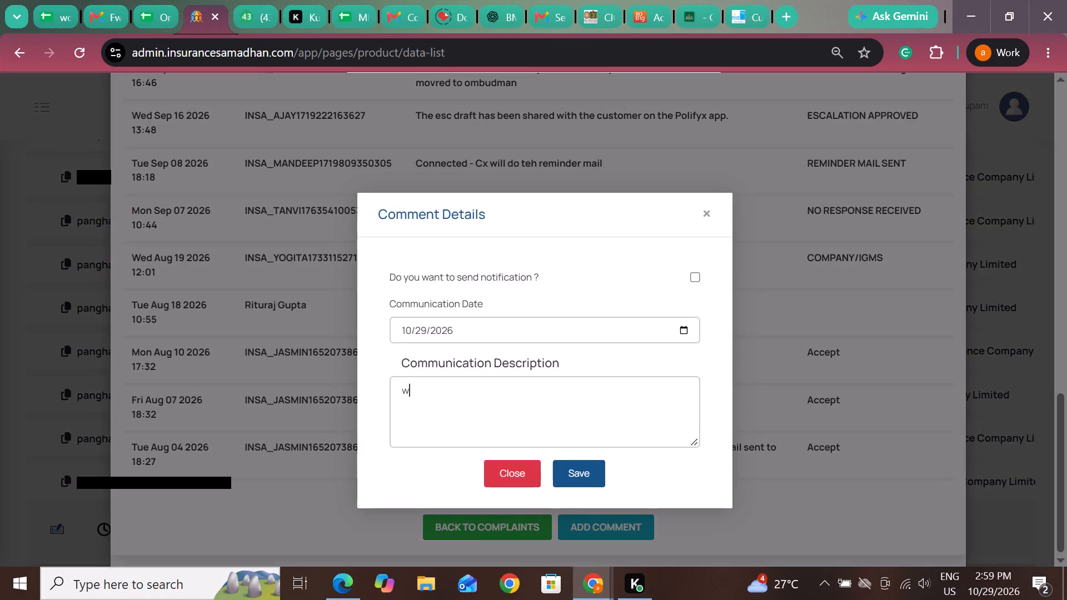
type("ill do suv")
key("BackSpace")
key("BackSpace")
key("BackSpace")
key("BackSpace")
key("BackSpace")
key("BackSpace")
key("BackSpace")
key("BackSpace")
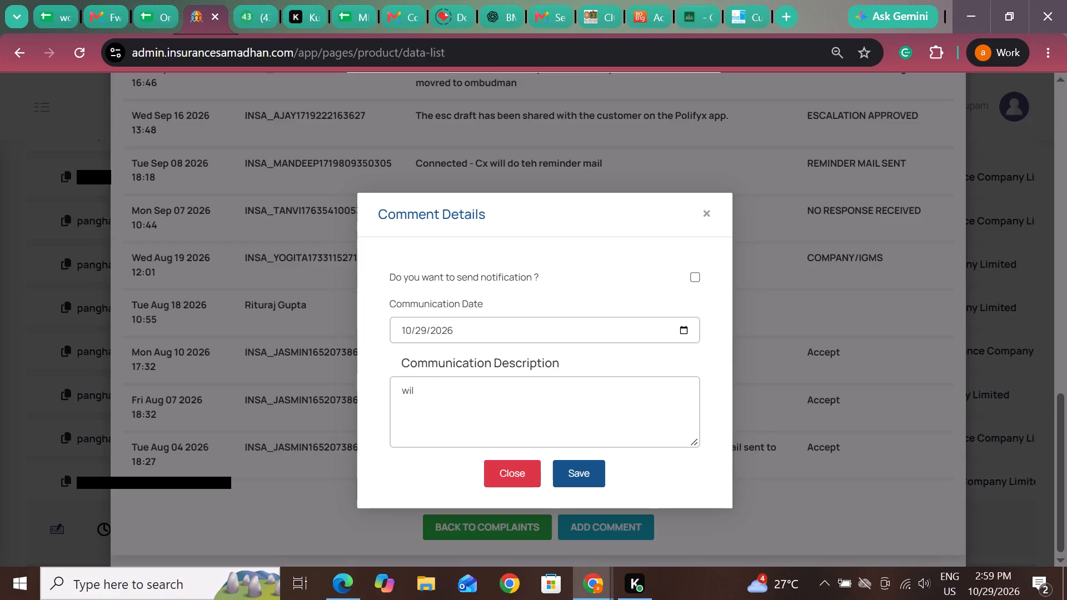
key("BackSpace")
key("BackSpace")
key("BackSpace")
key("BackSpace")
type("cx w")
type("ill submit")
key("space")
key("Tab")
key("Tab")
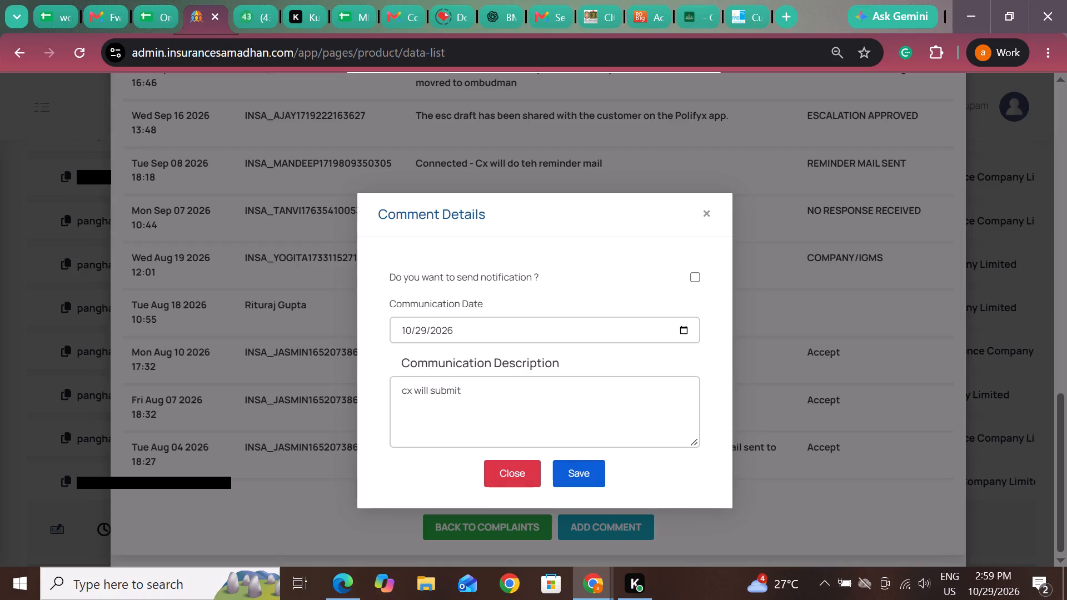
key("Return")
scroll(471, 217, "up", 6)
left_click(370, 133)
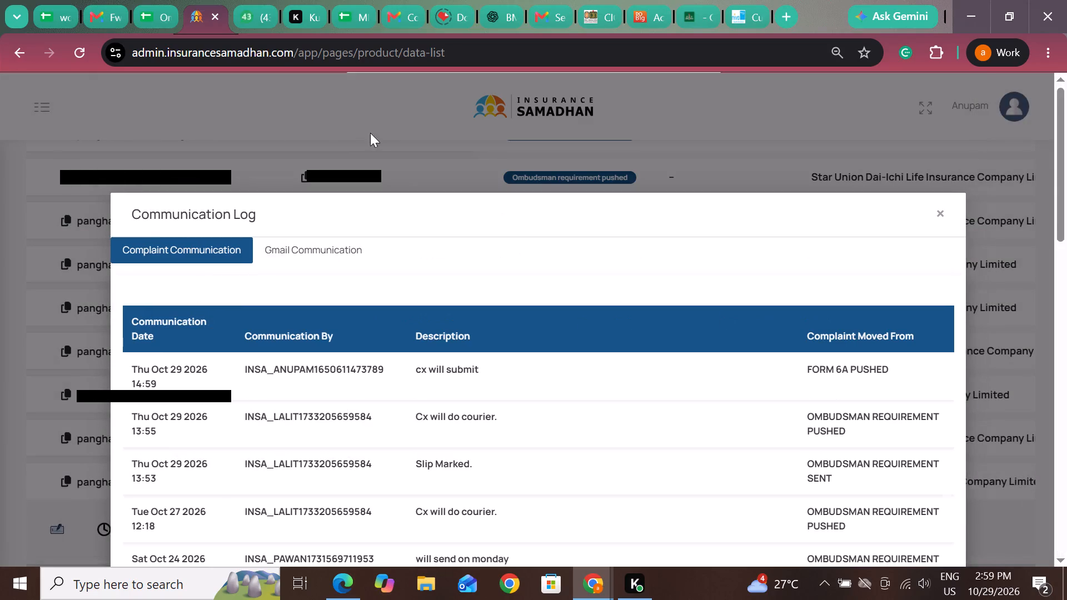
Examine the complainant's complaint list, comparing statuses and insurance companies across all rows.
scroll(352, 327, "up", 6)
scroll(358, 374, "up", 6)
scroll(362, 322, "down", 7)
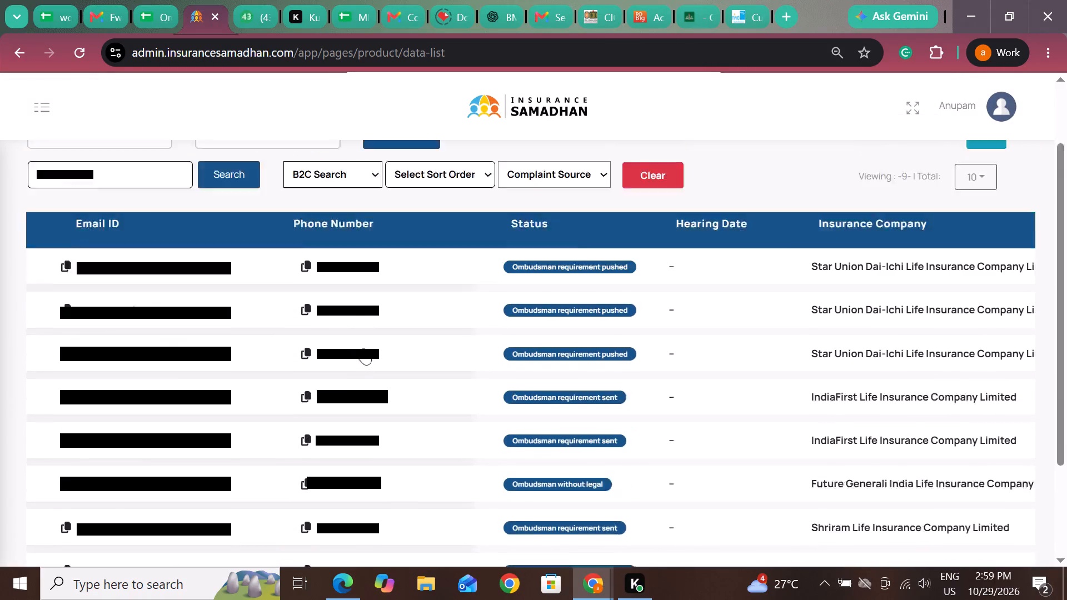
scroll(363, 348, "down", 7)
scroll(380, 439, "up", 8)
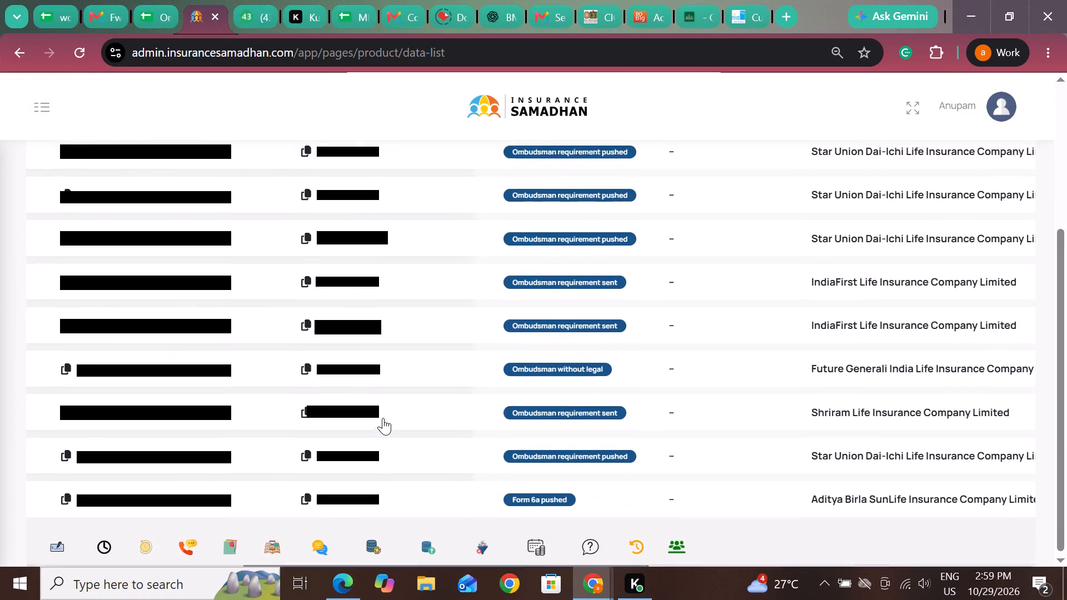
scroll(383, 418, "up", 2)
scroll(383, 356, "down", 9)
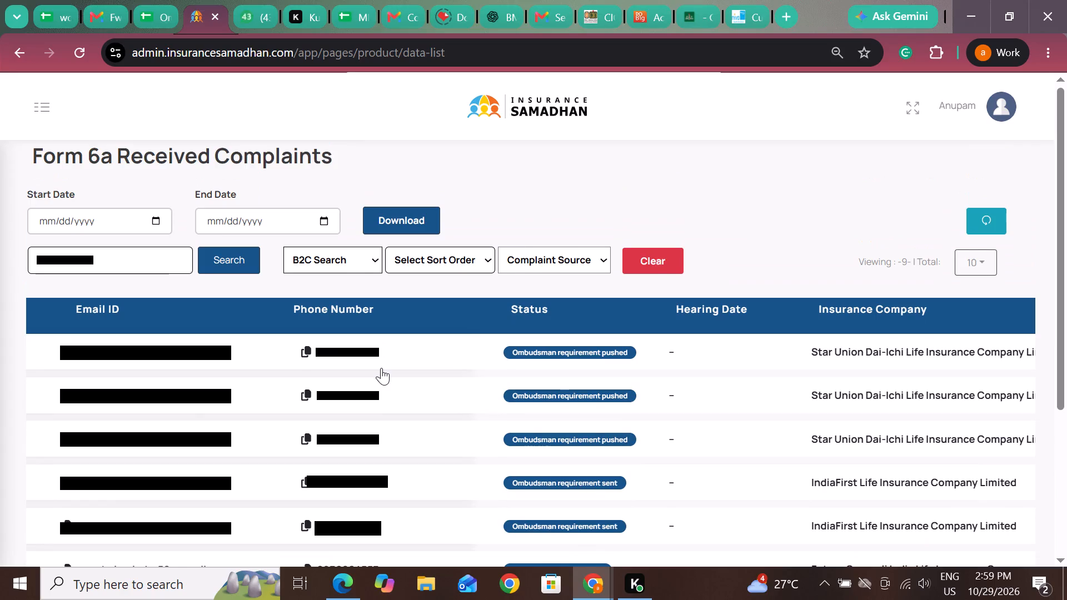
scroll(381, 368, "down", 11)
scroll(347, 421, "down", 4)
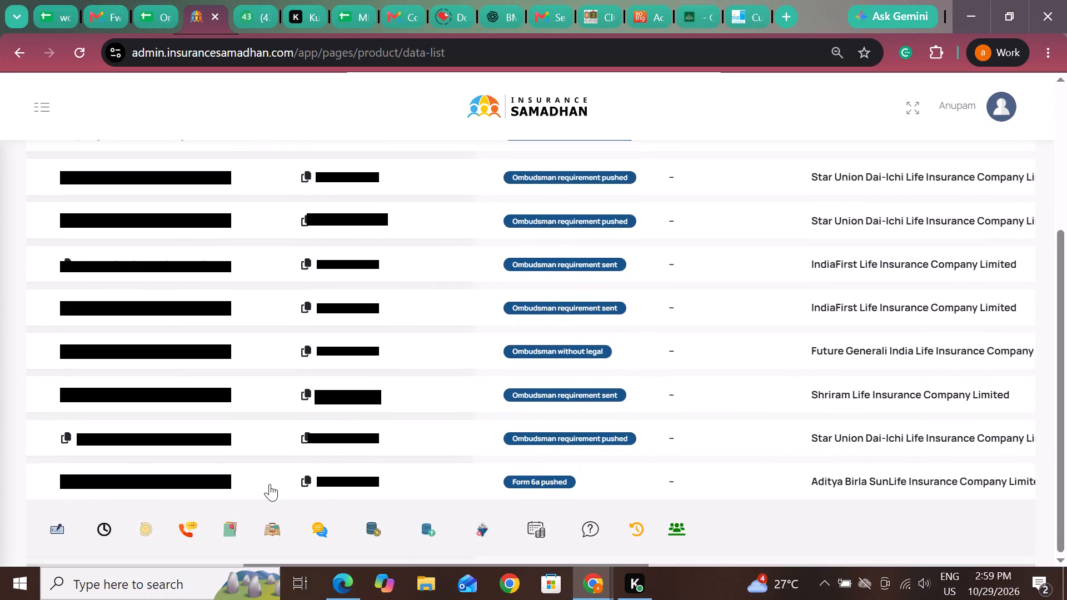
scroll(270, 484, "up", 6)
scroll(264, 393, "up", 7)
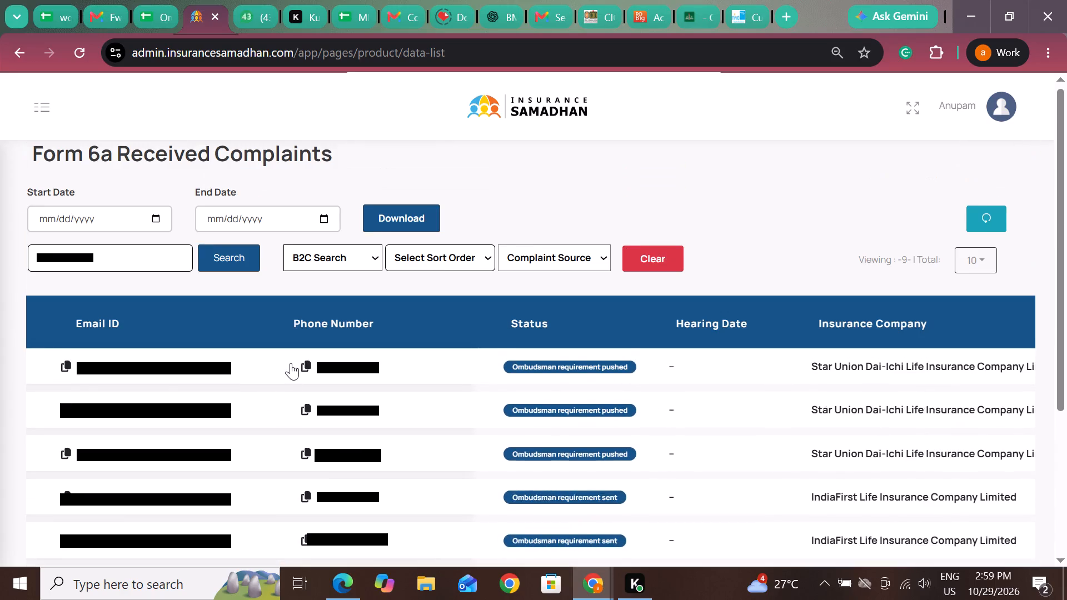
Check the Complaint Communication entries for the first Star Union Dai-Ichi complaint, and close the log.
left_click(291, 362)
left_click(320, 415)
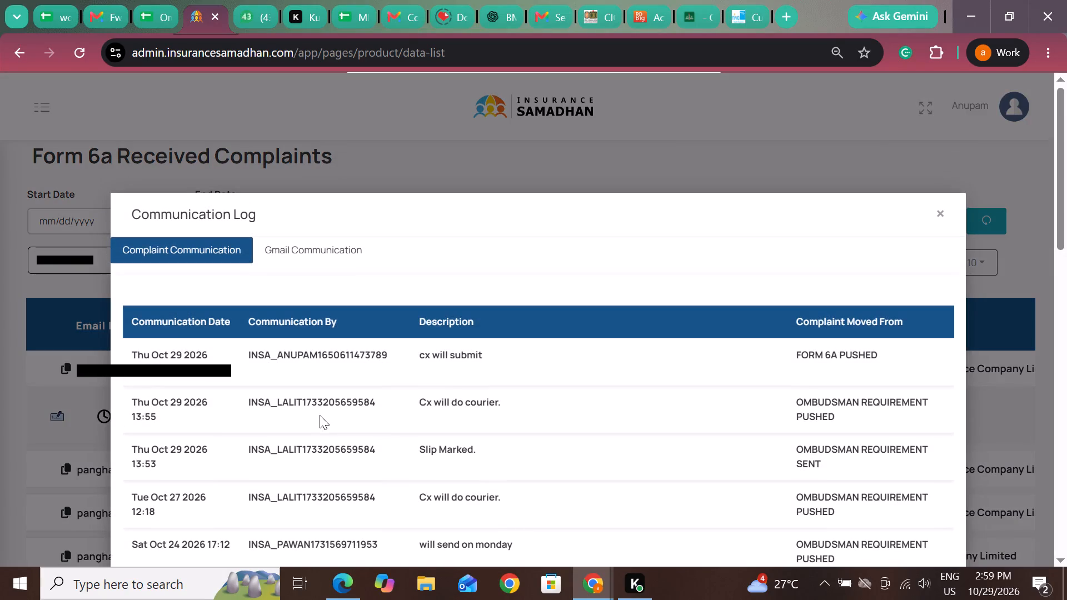
scroll(327, 414, "up", 3)
left_click(352, 158)
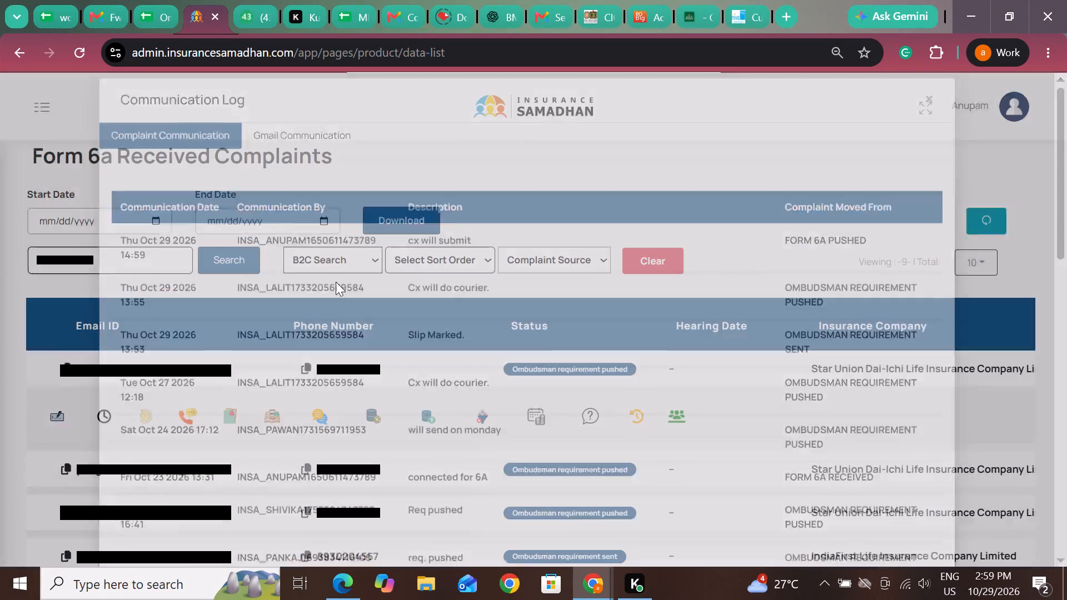
Collapse the expanded first and last complaint rows and examine the list's policy numbers and policyholder names.
scroll(309, 356, "right", 7)
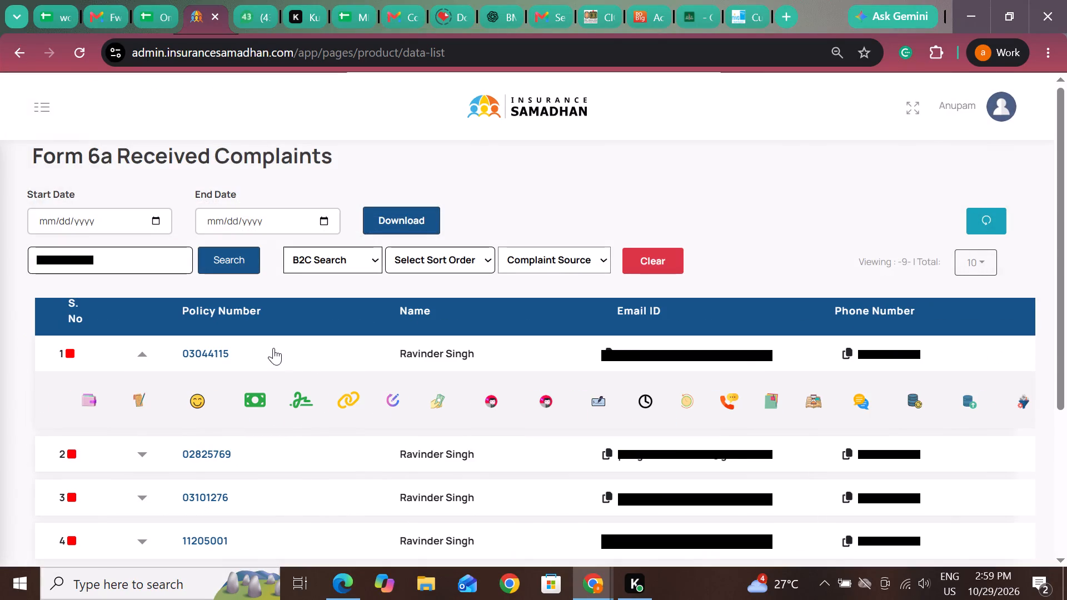
left_click(167, 358)
scroll(488, 399, "down", 20)
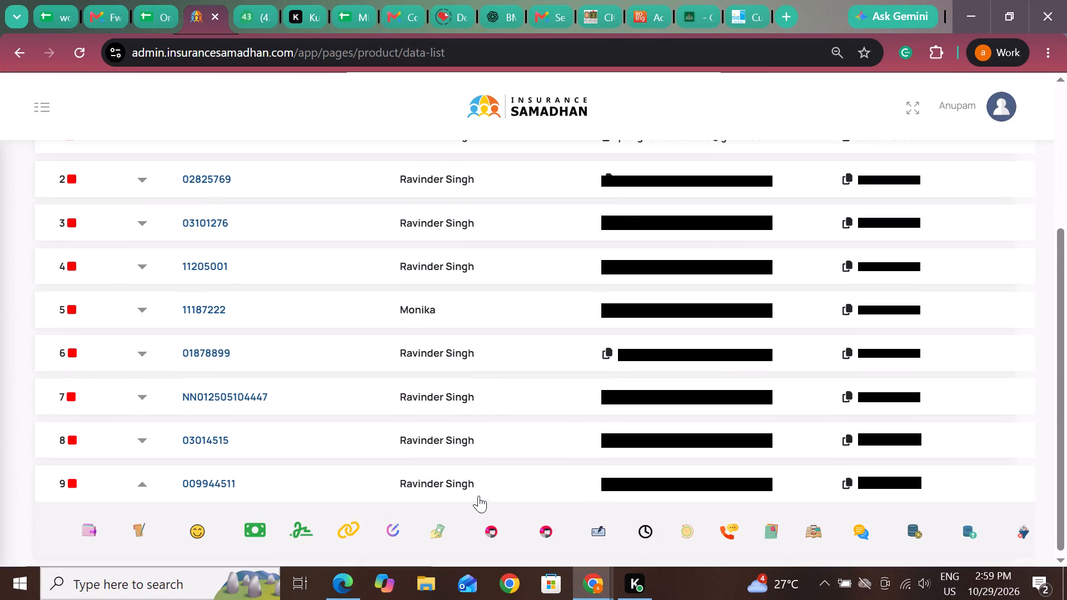
left_click(320, 493)
scroll(386, 418, "down", 16)
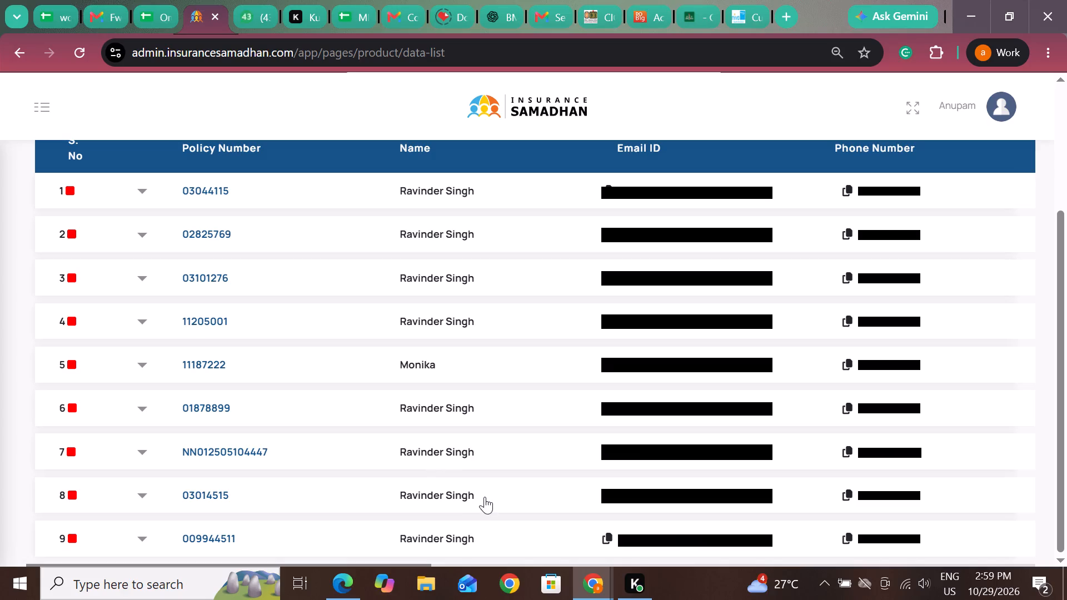
scroll(485, 497, "down", 4)
scroll(704, 465, "down", 7)
scroll(857, 436, "down", 7)
scroll(248, 521, "down", 7)
scroll(428, 456, "down", 10)
scroll(555, 354, "down", 6)
scroll(555, 459, "down", 5)
Expand the last complaint, the one with status Form 6a pushed, and open its Communication Log.
scroll(630, 491, "down", 6)
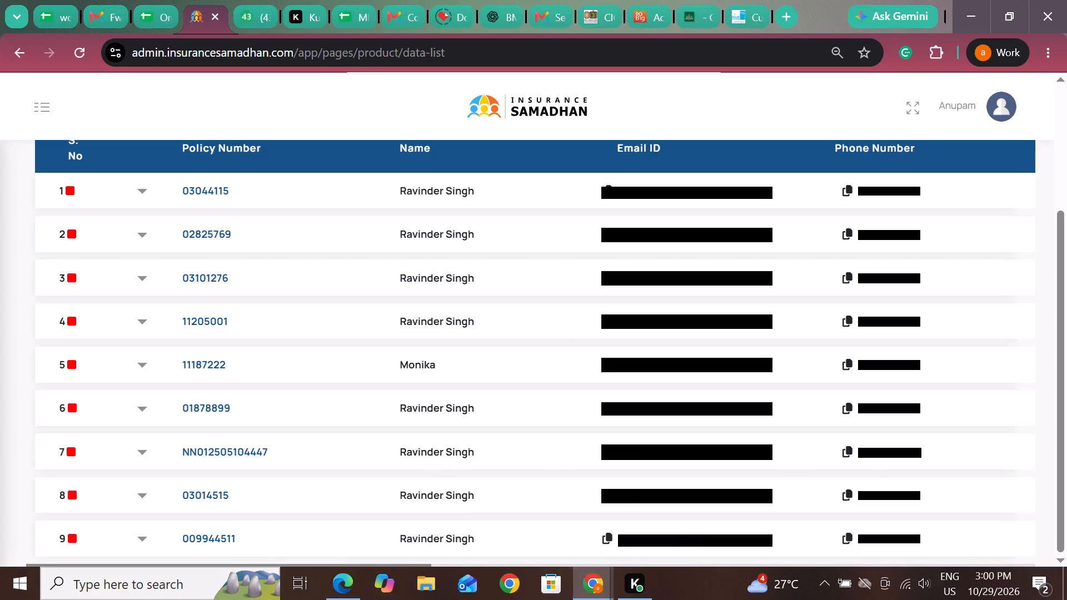
left_click(536, 565)
scroll(536, 565, "right", 9)
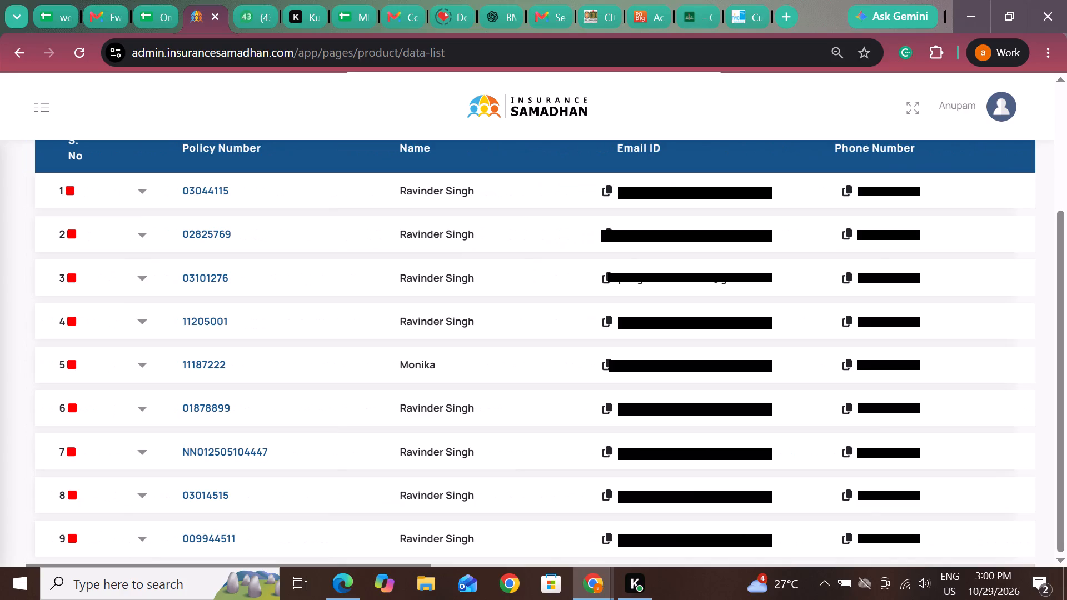
scroll(640, 558, "down", 9)
scroll(682, 461, "left", 2)
scroll(597, 525, "down", 2)
left_click(574, 532)
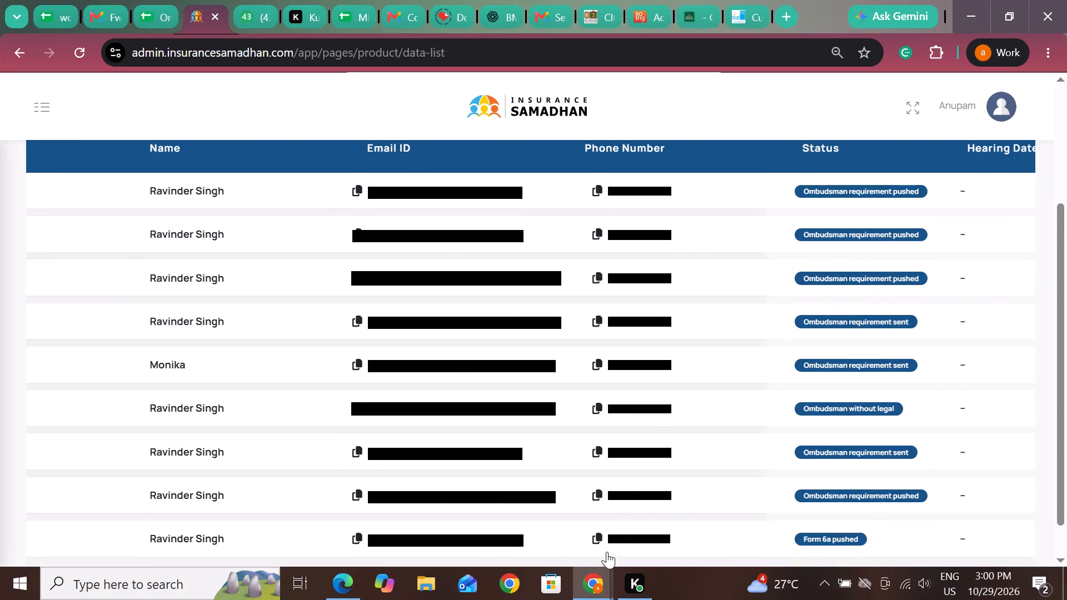
scroll(584, 544, "down", 12)
left_click(615, 531)
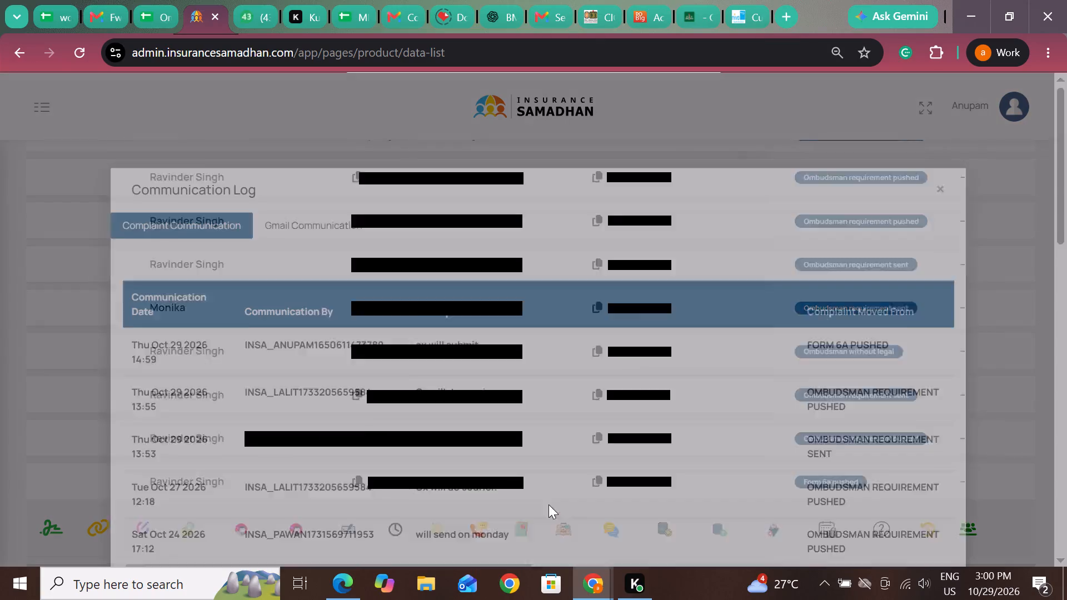
Add the comment "connected for 6A" to the complaint's communication log, save it, and close the log.
scroll(544, 502, "down", 13)
scroll(520, 463, "down", 20)
scroll(520, 463, "down", 2)
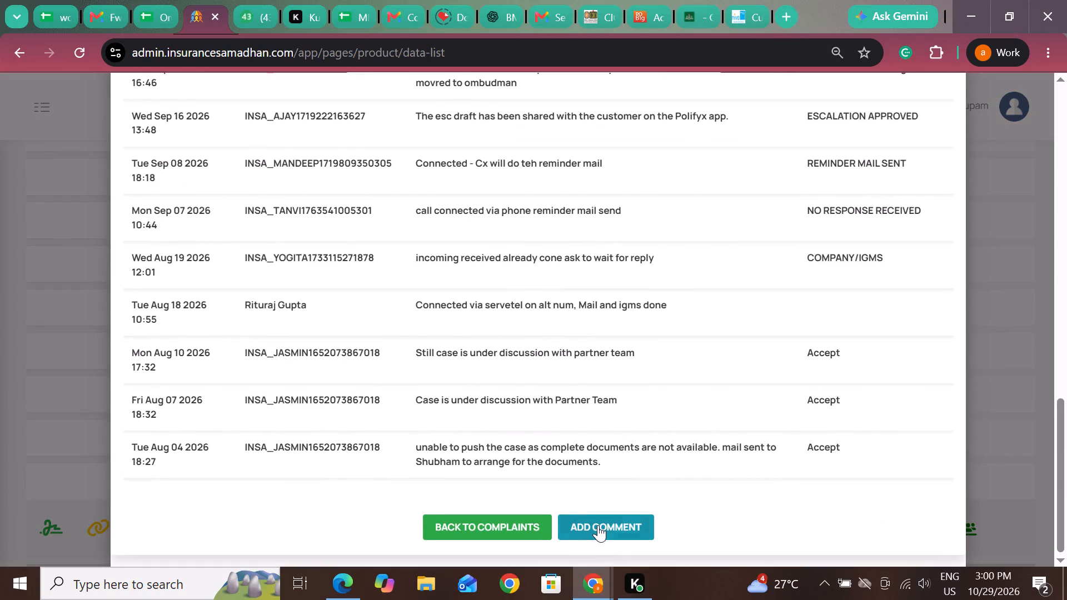
scroll(598, 525, "down", 1)
left_click(599, 529)
left_click(483, 424)
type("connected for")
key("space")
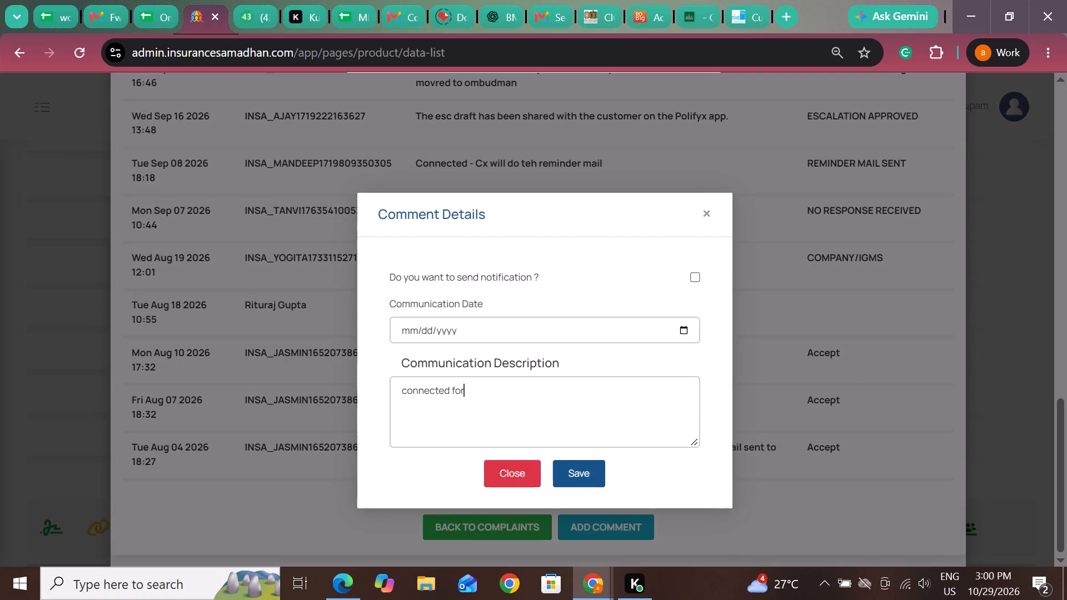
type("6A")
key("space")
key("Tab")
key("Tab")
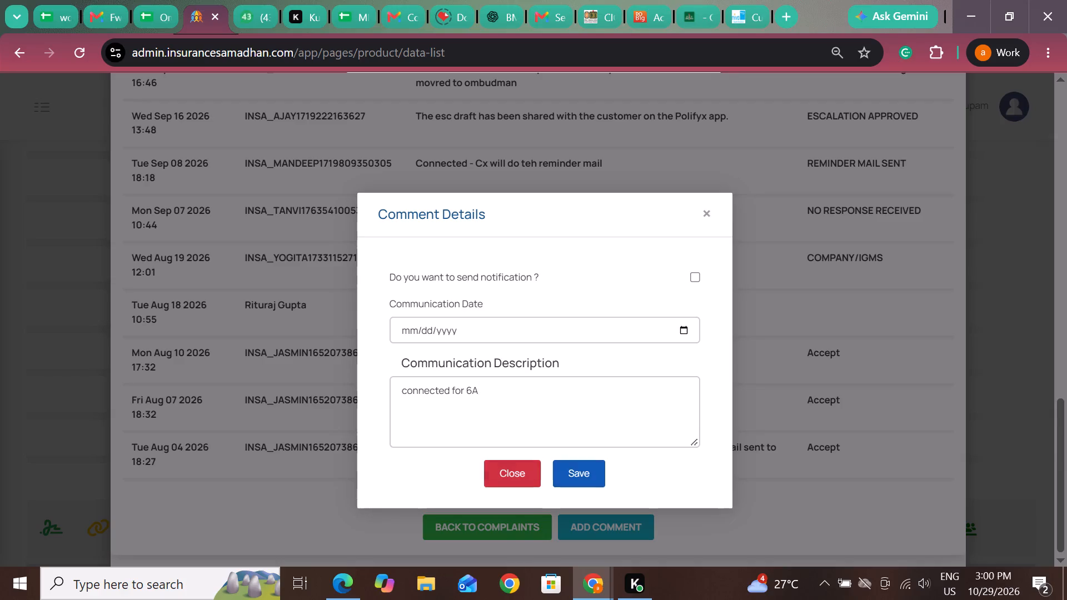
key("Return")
scroll(482, 424, "up", 9)
left_click(286, 145)
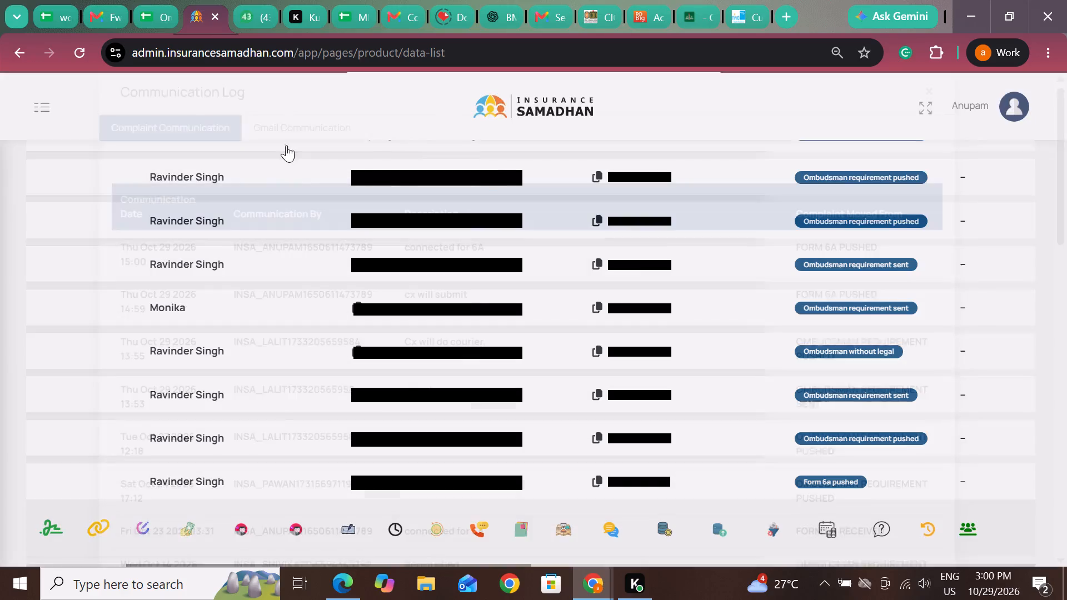
Collapse the expanded last complaint row and examine the policy numbers and statuses across the complaint list.
scroll(293, 299, "up", 12)
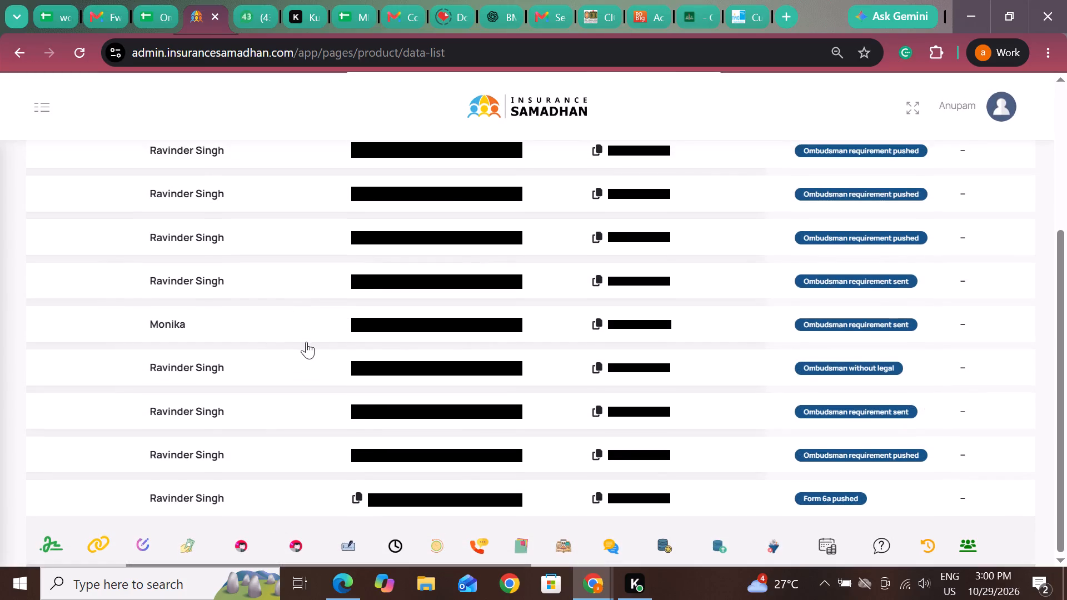
scroll(306, 342, "up", 6)
scroll(306, 342, "down", 12)
scroll(262, 479, "right", 6)
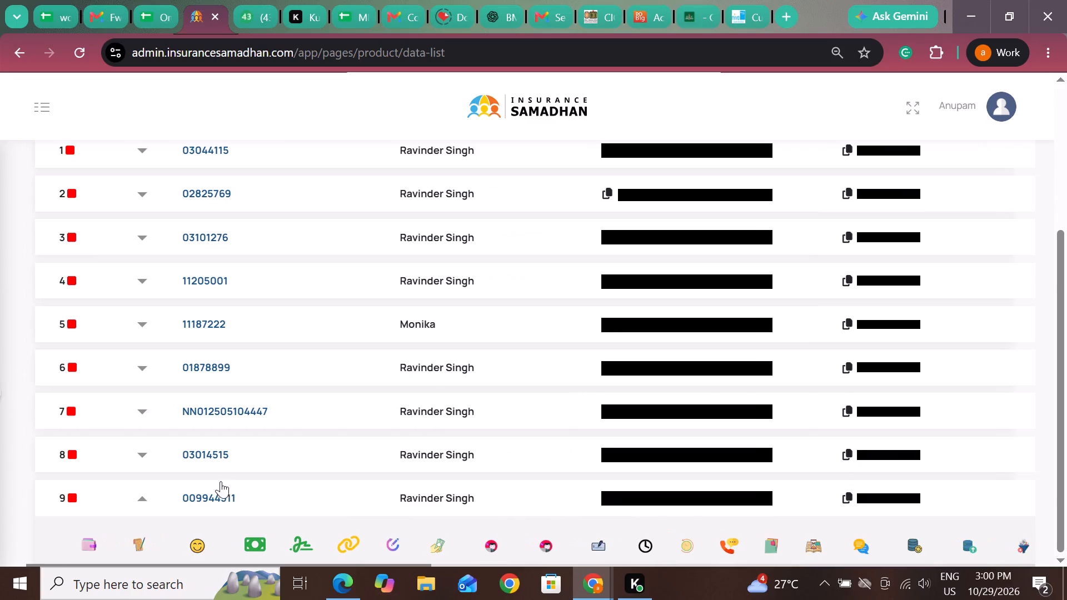
left_click(163, 497)
scroll(395, 339, "down", 7)
scroll(409, 397, "down", 5)
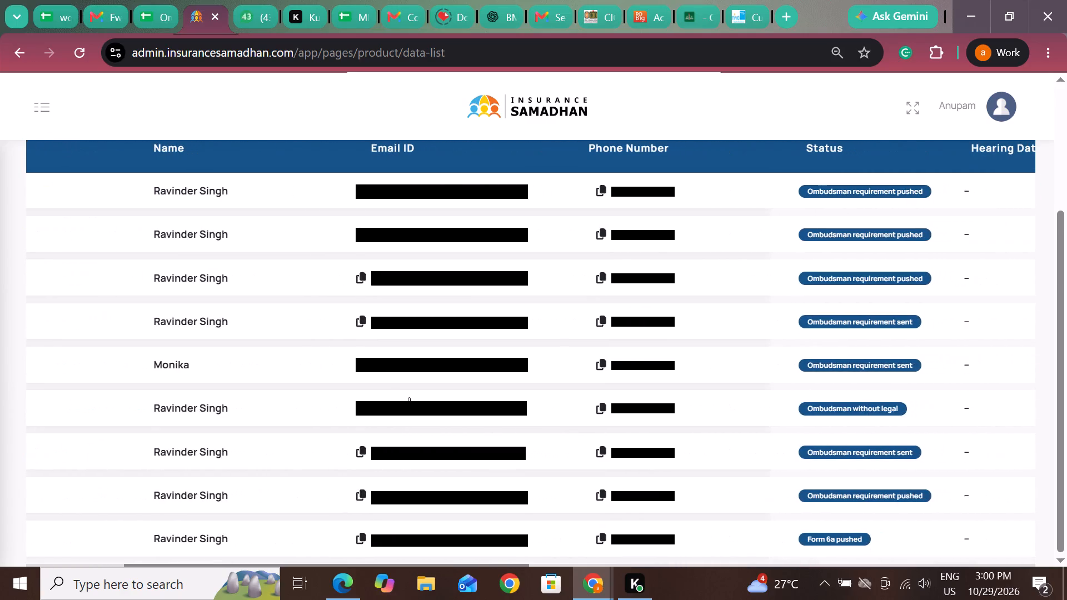
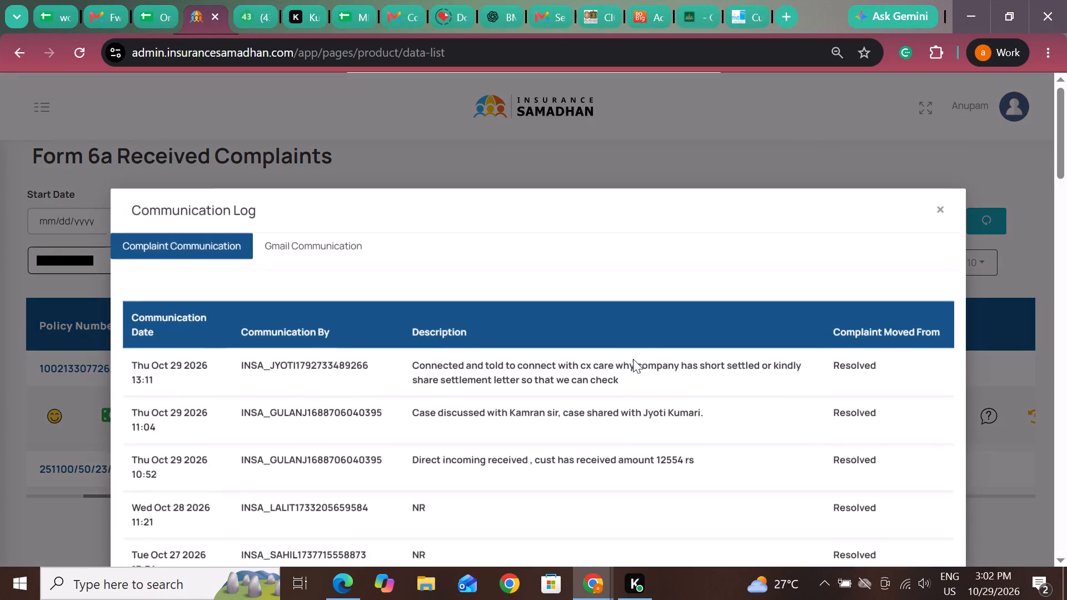
Review the Complaint Communication entries for the Resolved complaint, and close the communication log.
scroll(632, 359, "up", 6)
left_click_drag(591, 164, 585, 159)
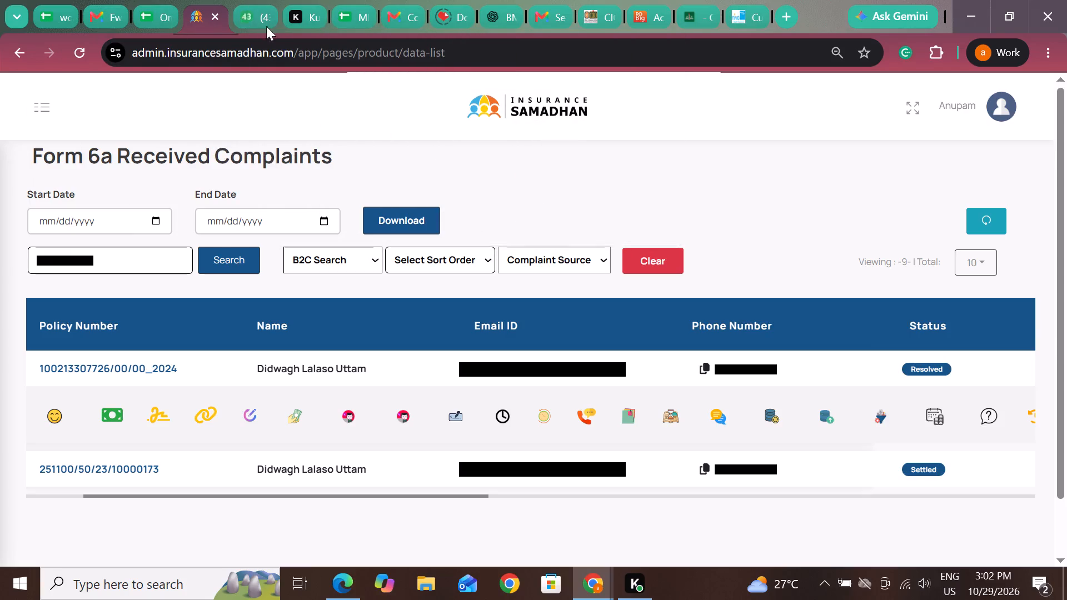
Look through the open Google Sheets spreadsheets, ending on the one whose title starts with "wo".
left_click(337, 22)
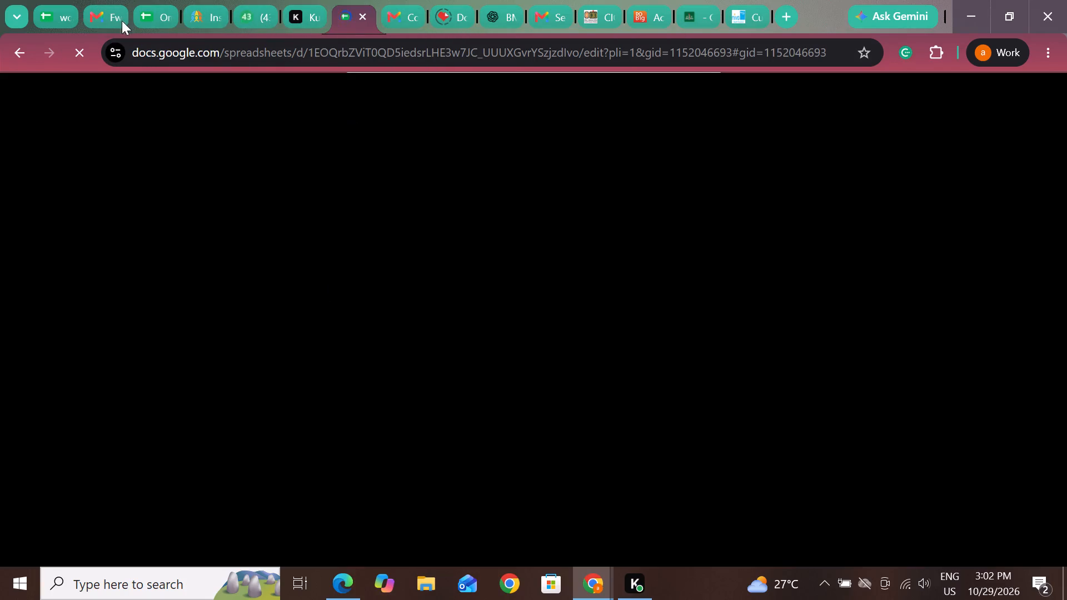
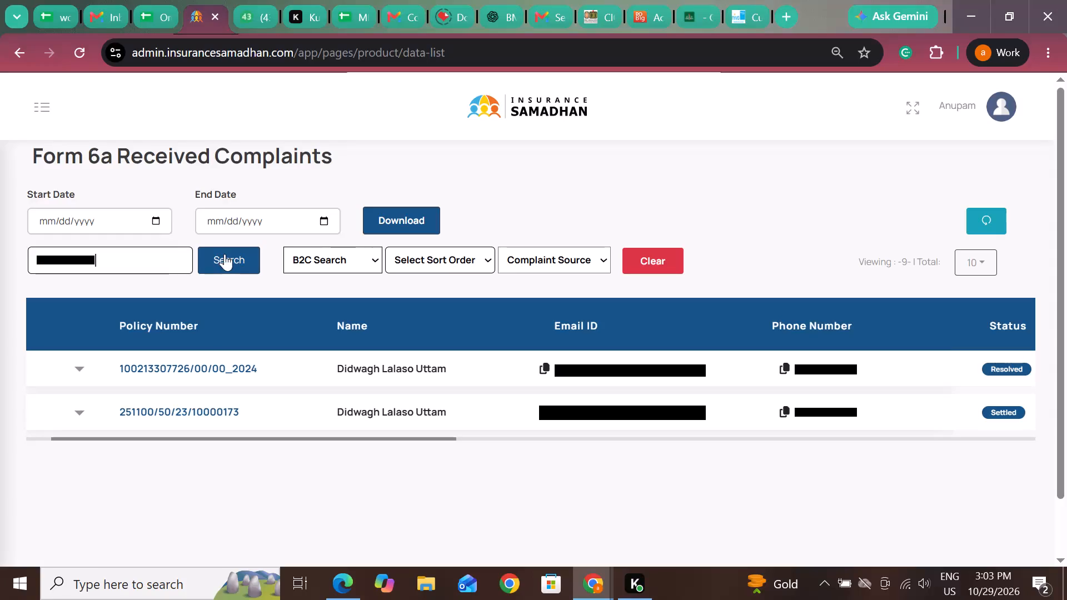
Run the entered complaint search, check the Complaint Communication entries for the first Niva Bupa Health complaint, and close the log.
left_click(225, 254)
scroll(408, 326, "down", 2)
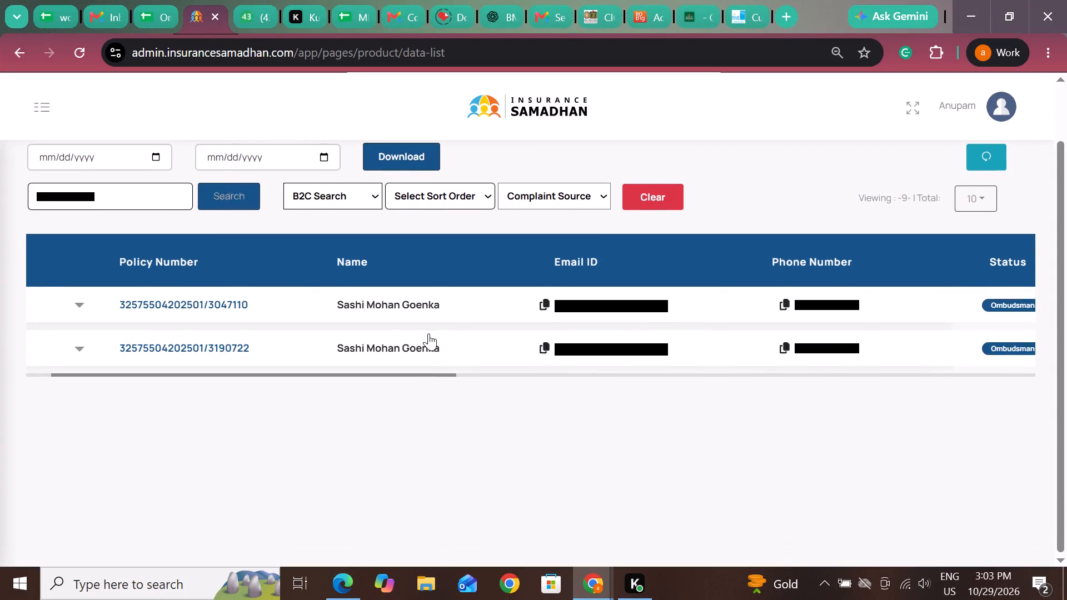
scroll(428, 326, "left", 3)
left_click(402, 319)
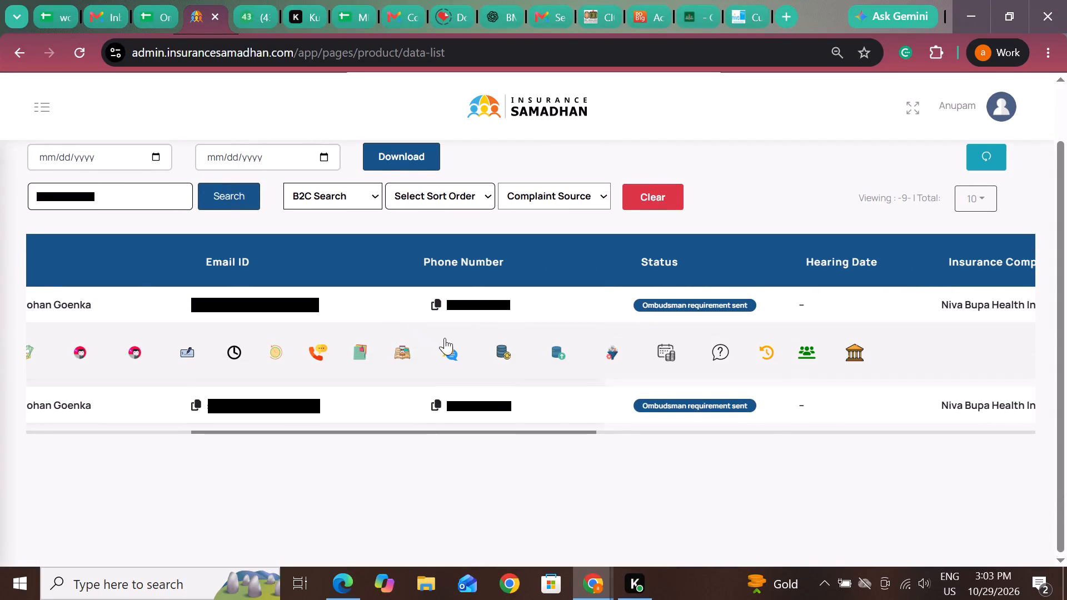
left_click(451, 349)
scroll(451, 349, "left", 2)
scroll(421, 302, "up", 6)
left_click(472, 157)
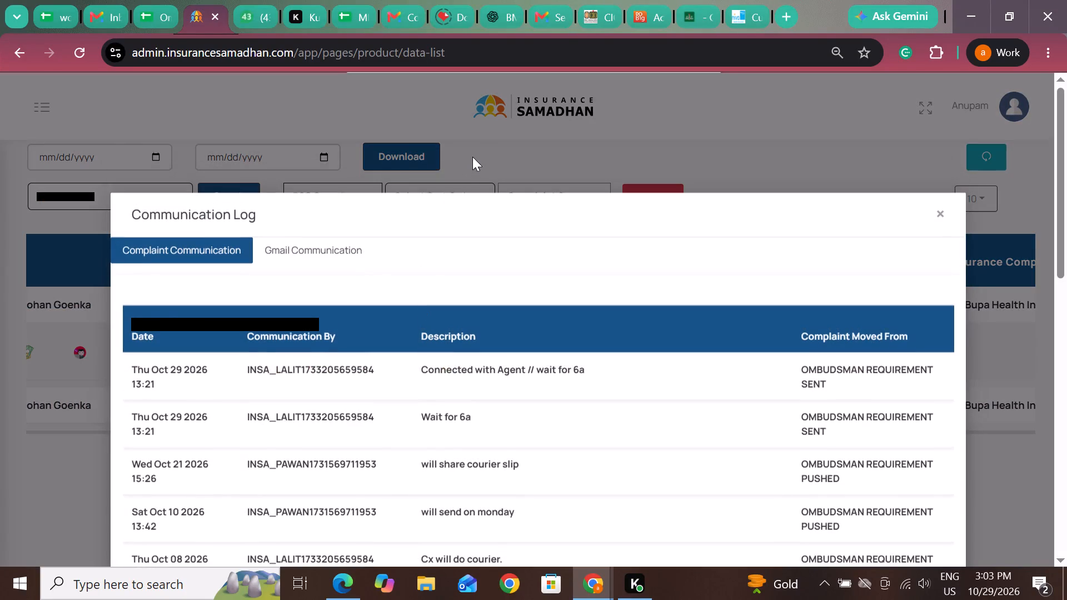
Copy the first Niva Bupa complainant's phone number, replace the number in the Smartflo dialer with it, and place the call.
left_click(435, 304)
left_click(657, 13)
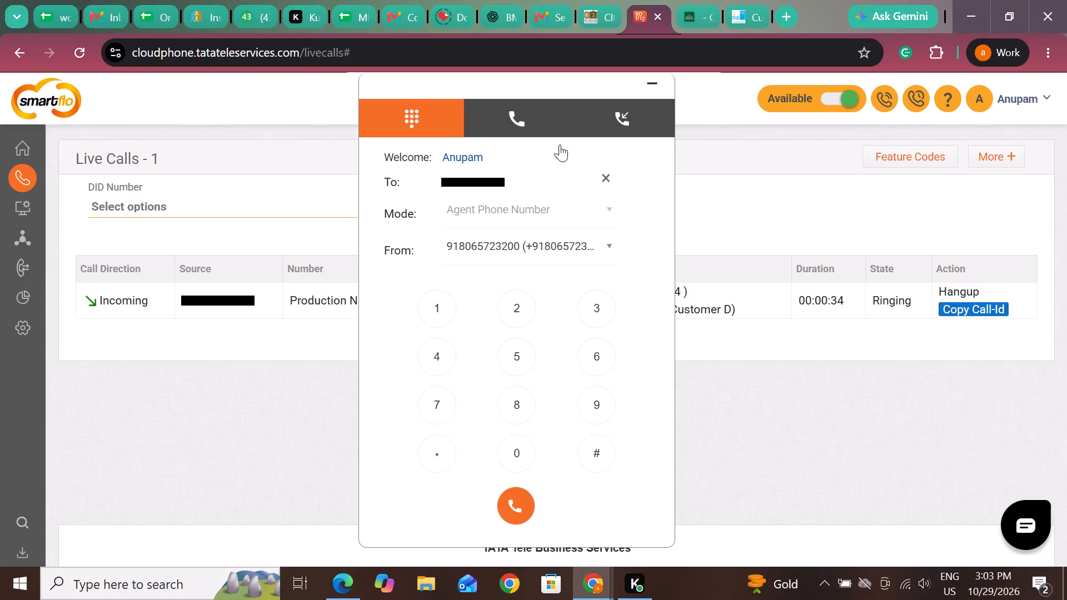
double_click(523, 177, "ctrl")
key("ctrl+v")
left_click(520, 493)
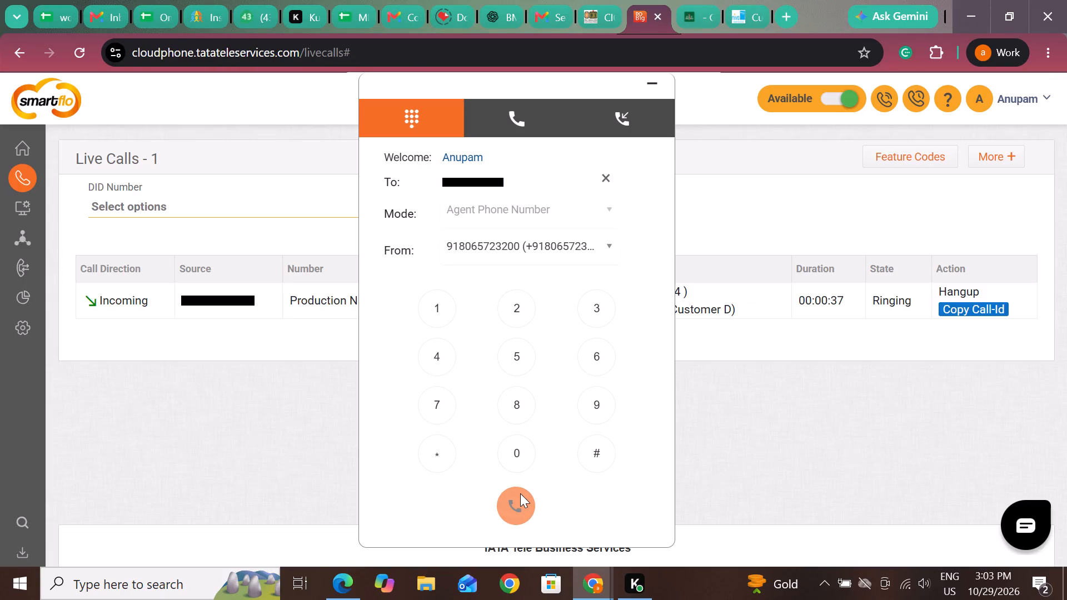
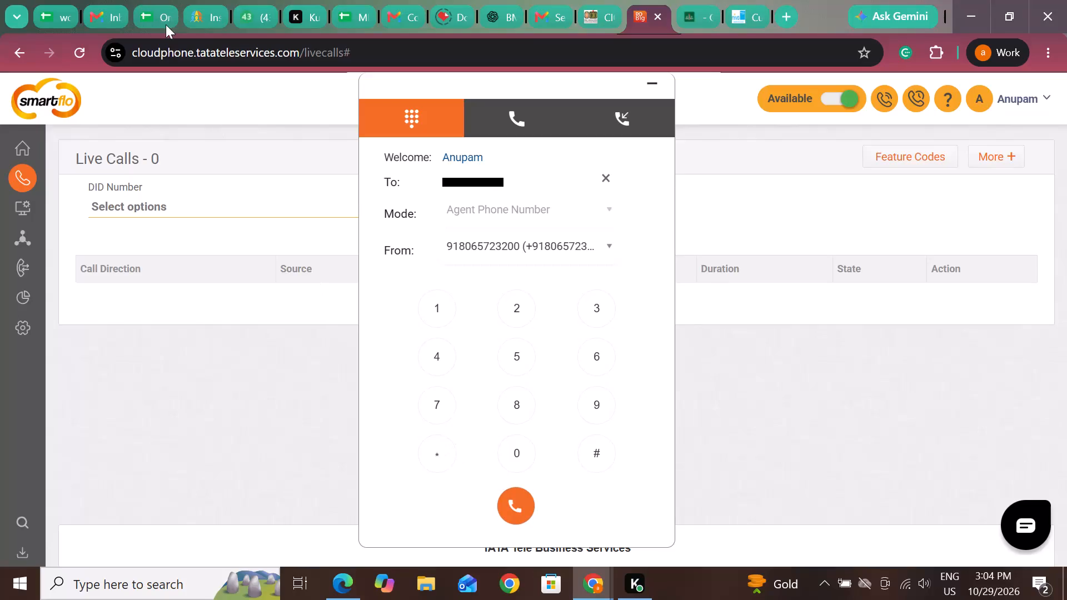
Switch to the Insurance Samadhan complaint list, review the Complaint Communication entries for the first Niva Bupa Health complaint, and close the log.
left_click(202, 21)
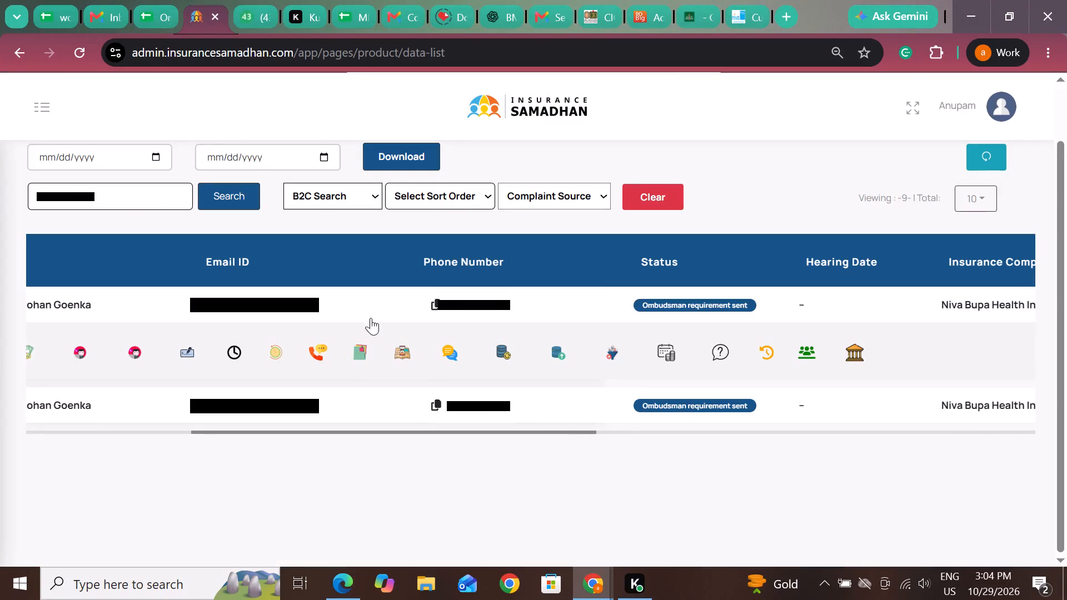
left_click(392, 302)
left_click(411, 306)
left_click(455, 347)
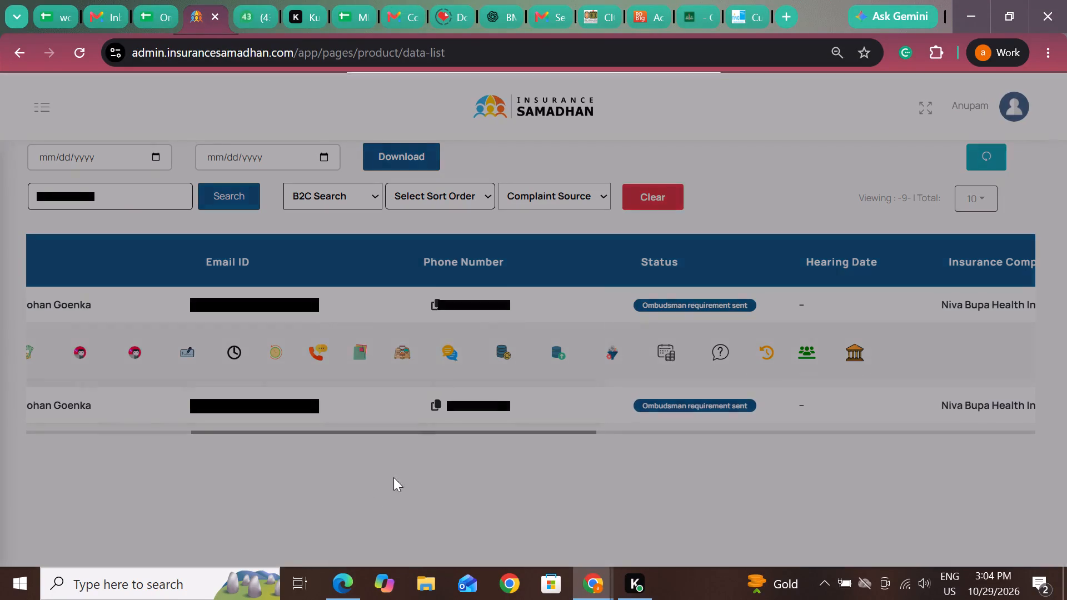
scroll(526, 466, "down", 8)
scroll(510, 399, "up", 8)
scroll(510, 399, "down", 8)
scroll(510, 399, "up", 11)
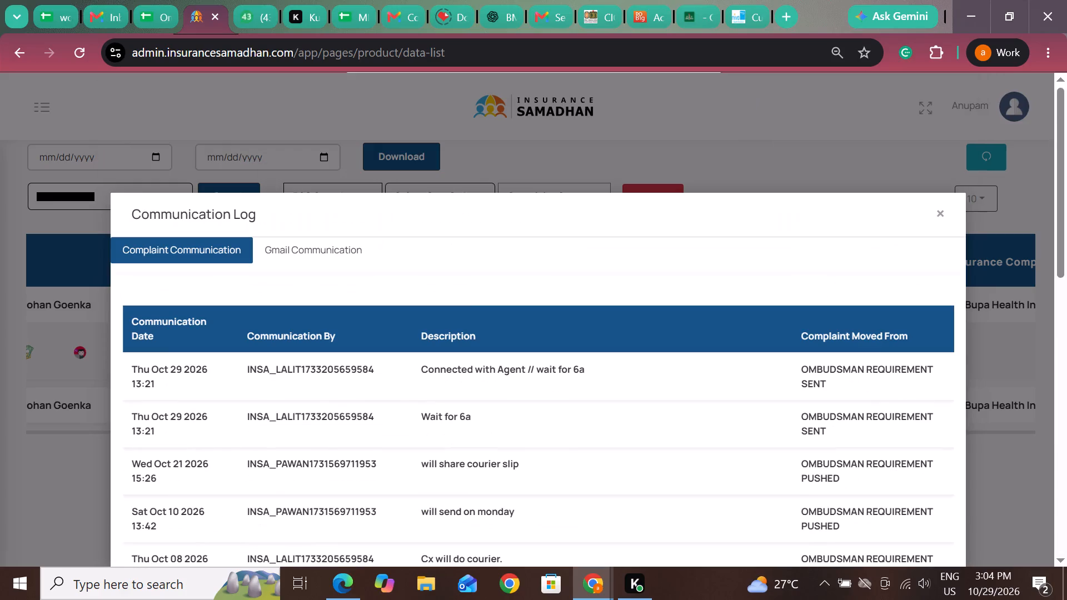
left_click(471, 141)
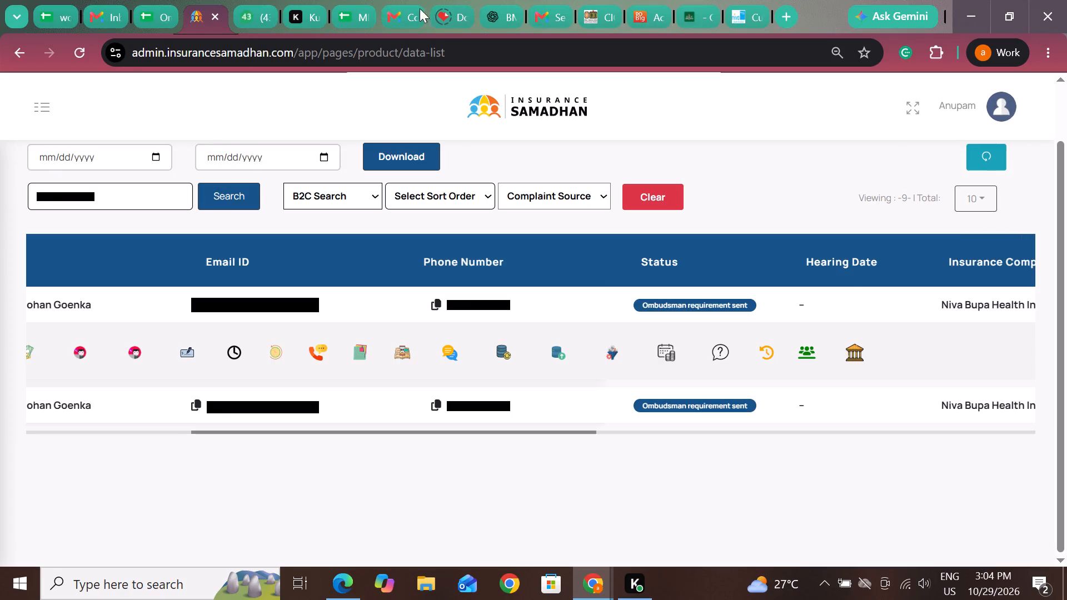